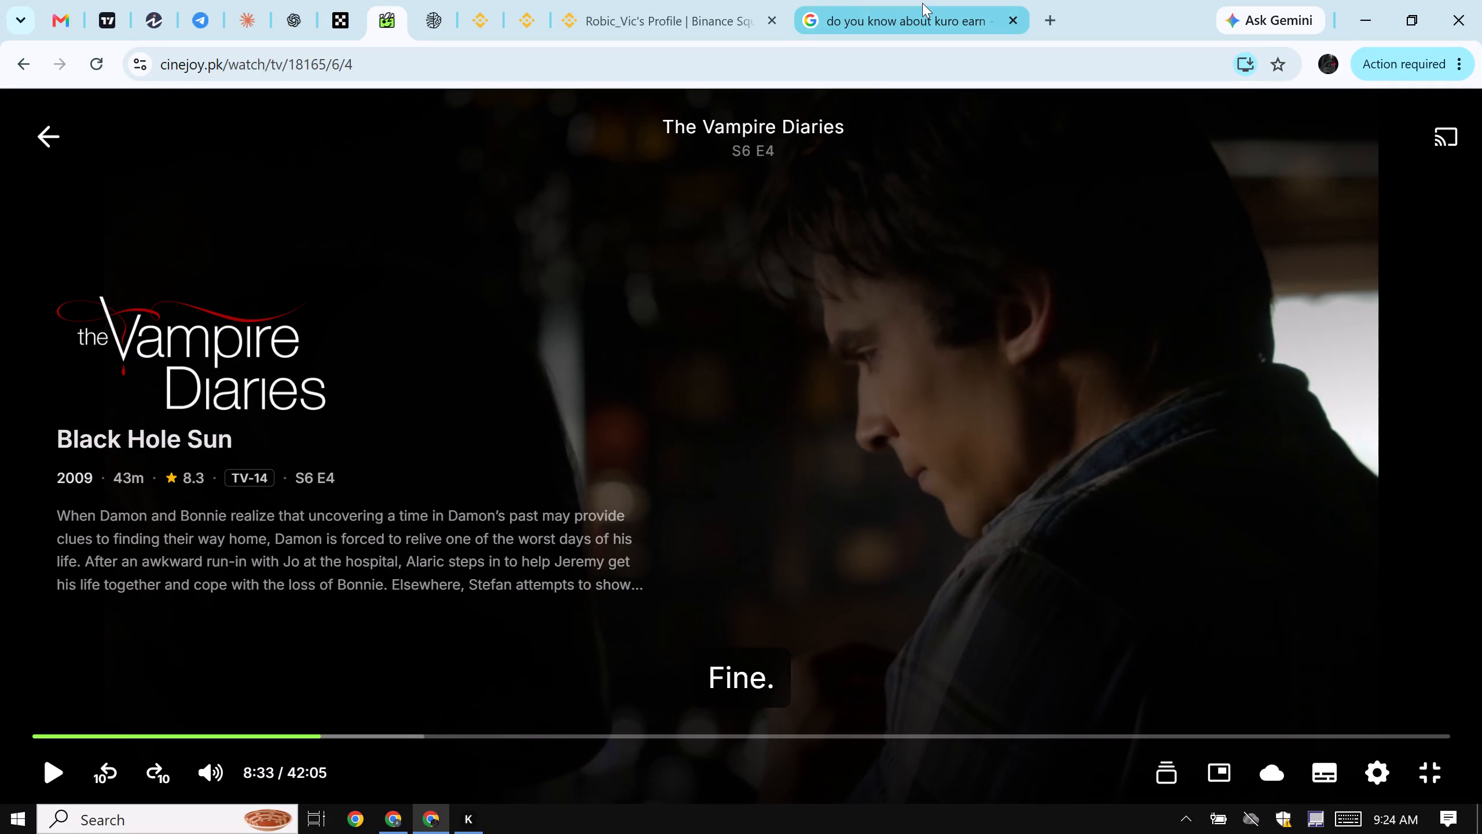
Open the CoinGlass home page in a new browser tab and dismiss its Bitunix advertising banner.
click(887, 0)
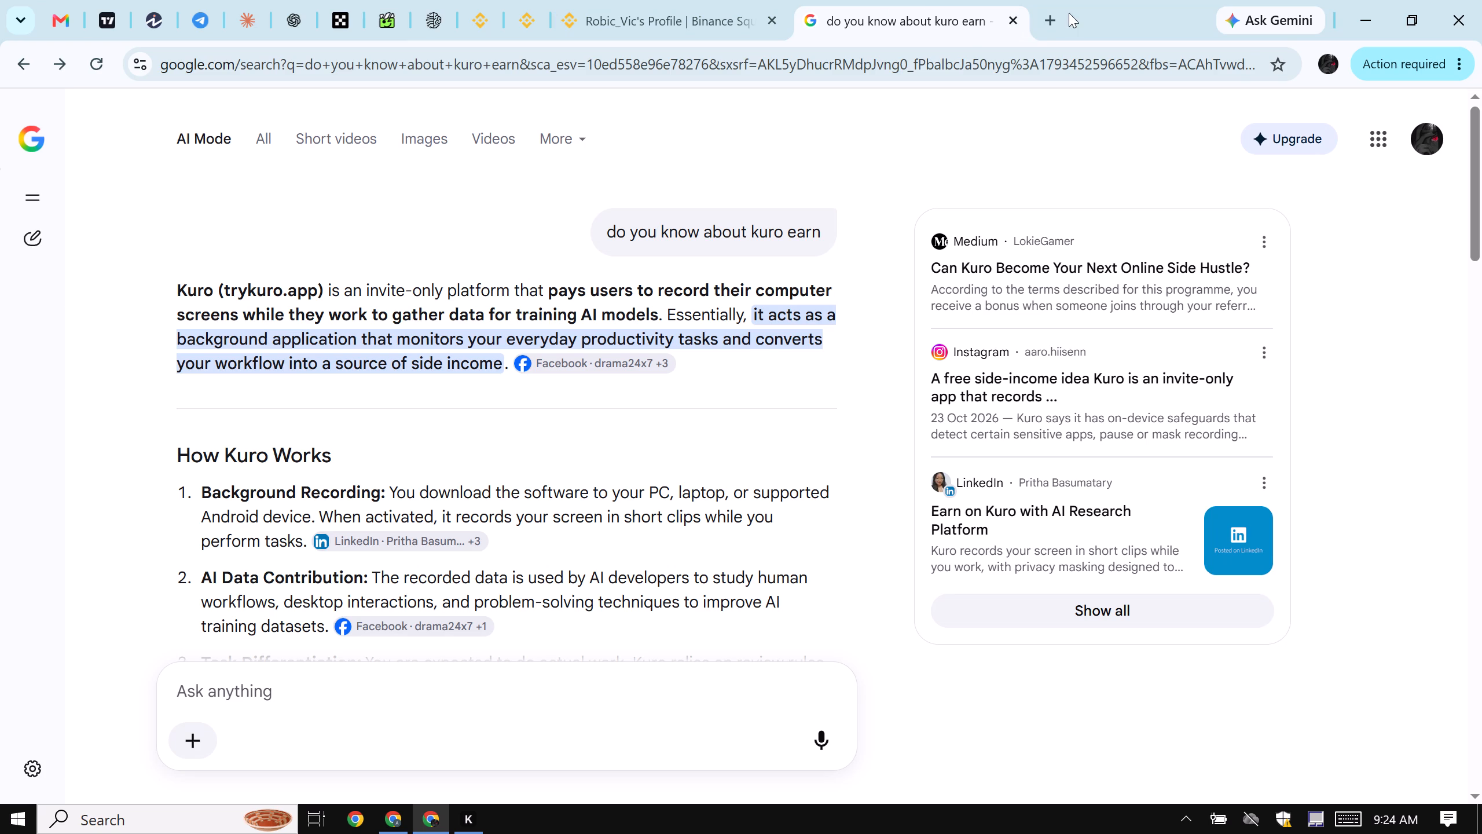
click(1042, 13)
text(COIN)
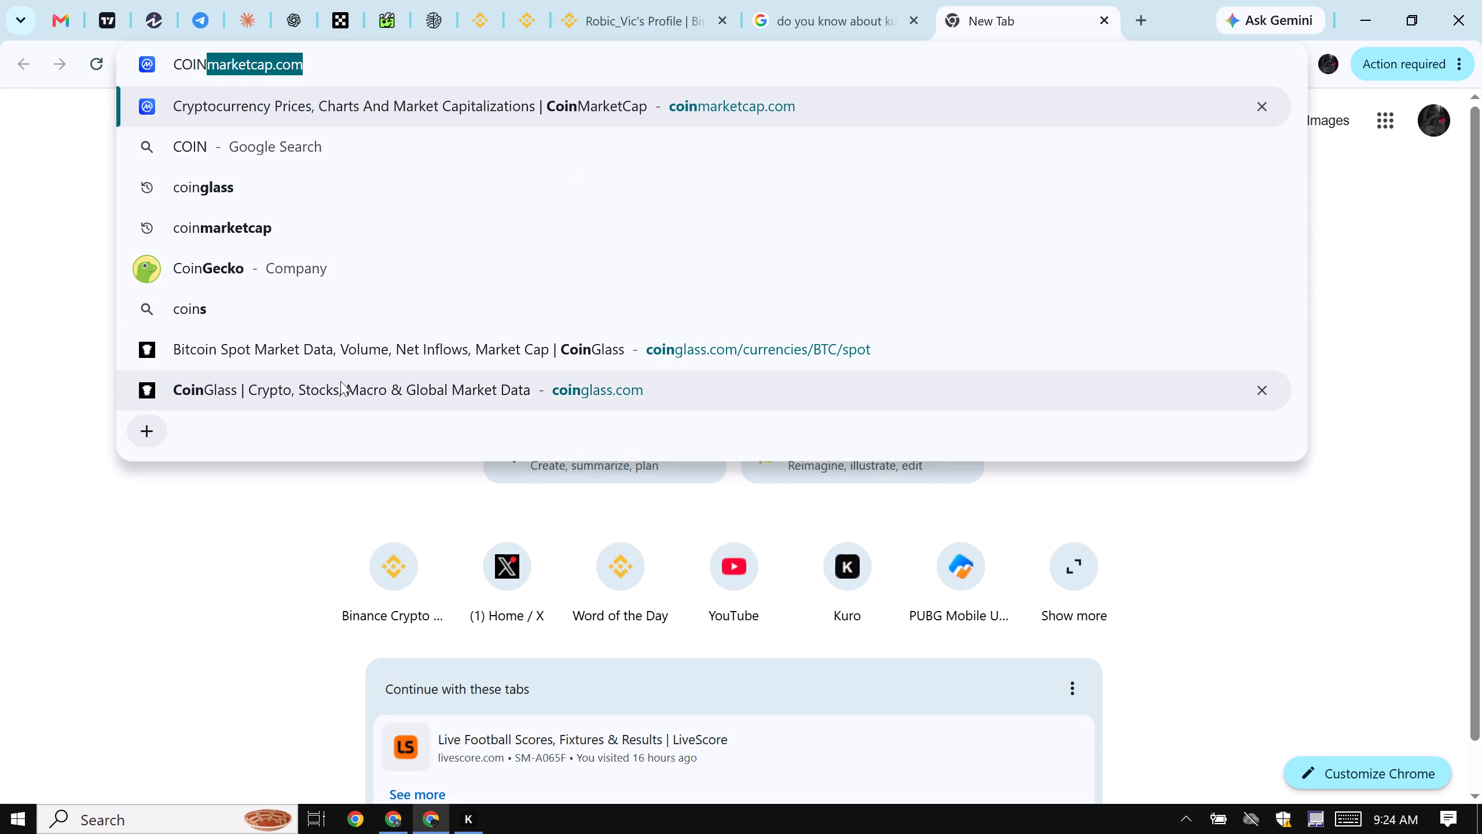
click(340, 381)
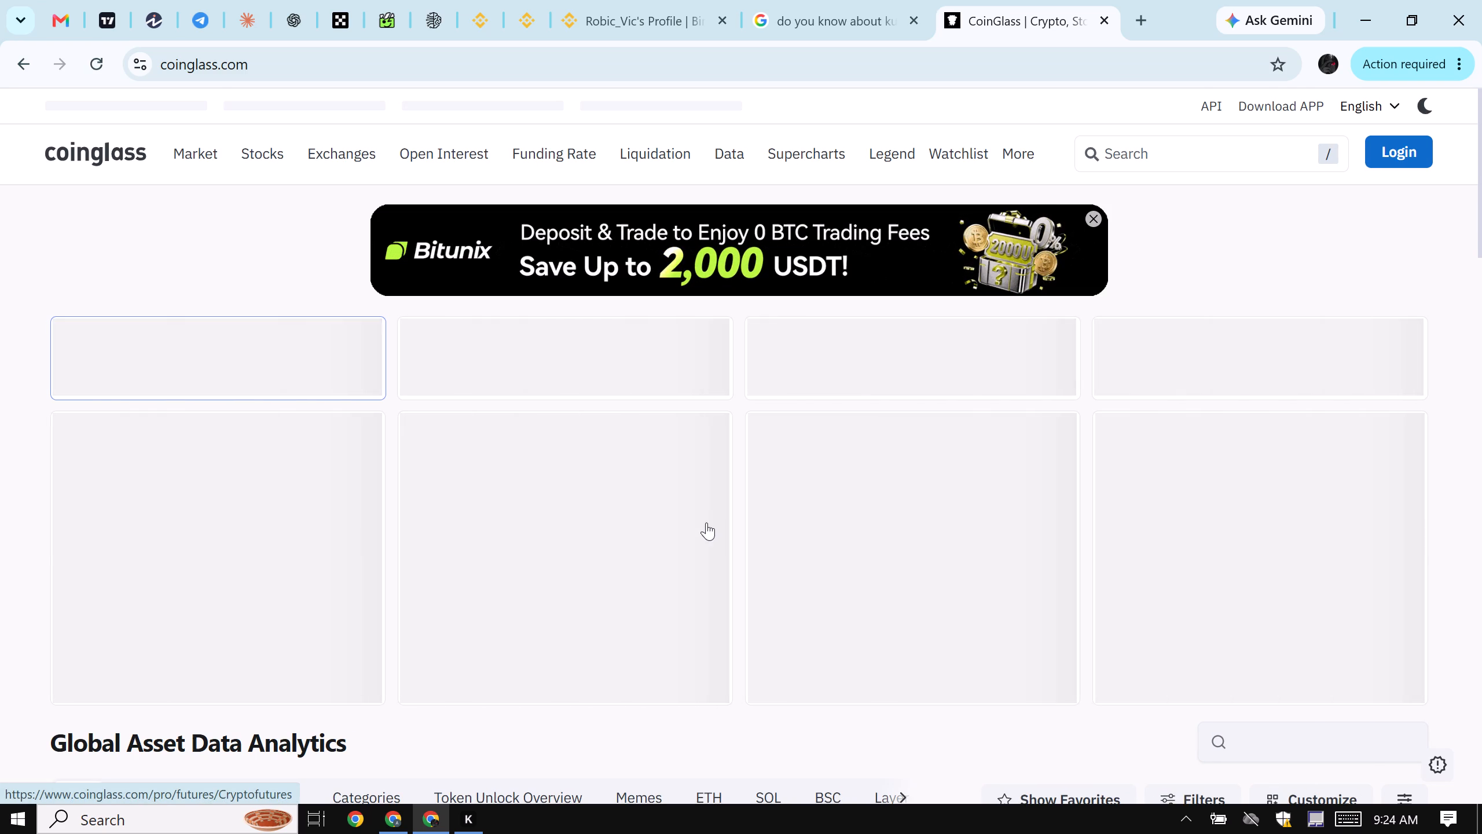
click(1094, 219)
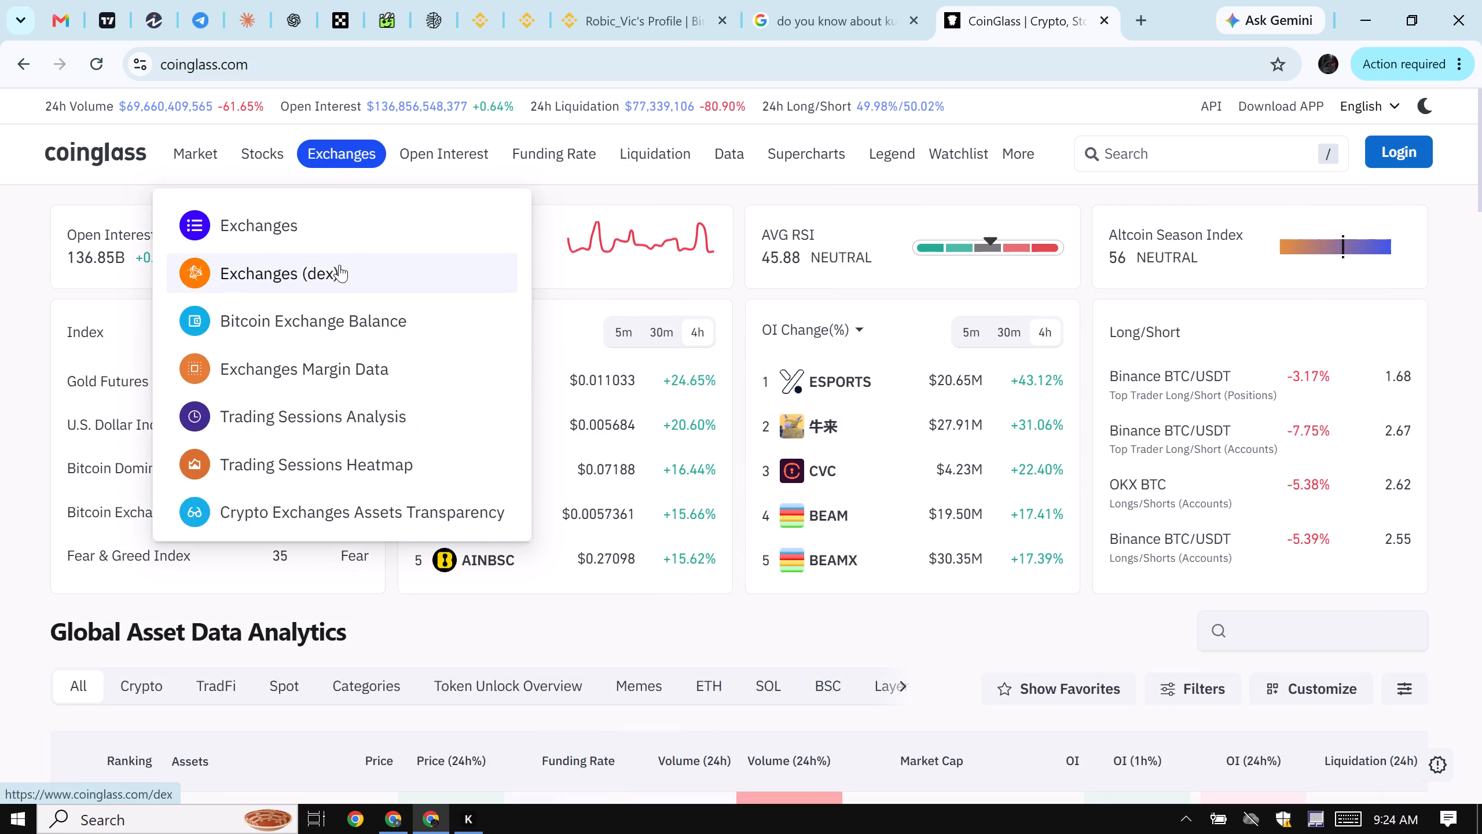
Open Binance's detail page from CoinGlass's ranking of derivatives exchanges and examine its exchange data.
click(327, 213)
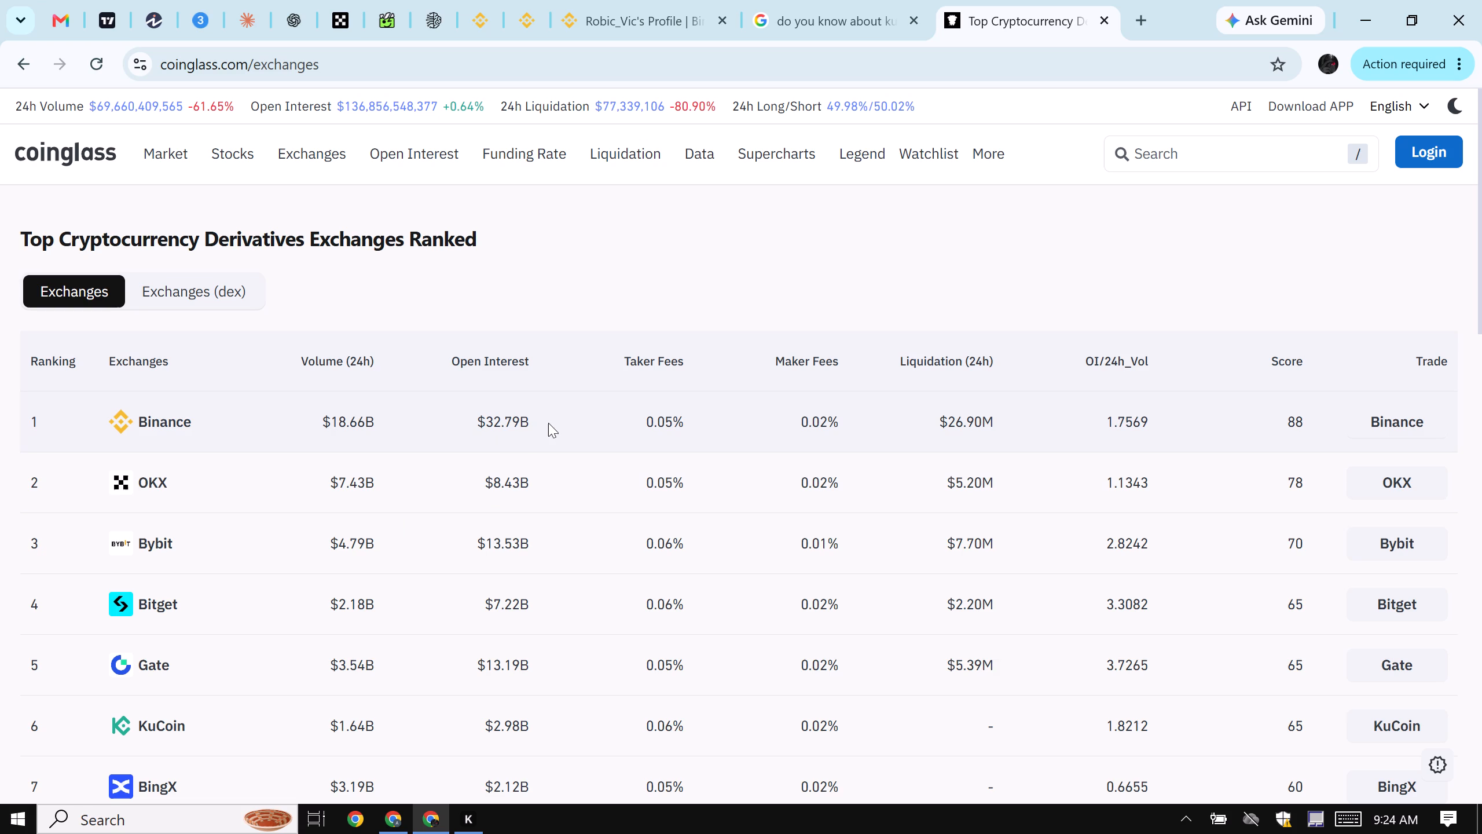
click(184, 409)
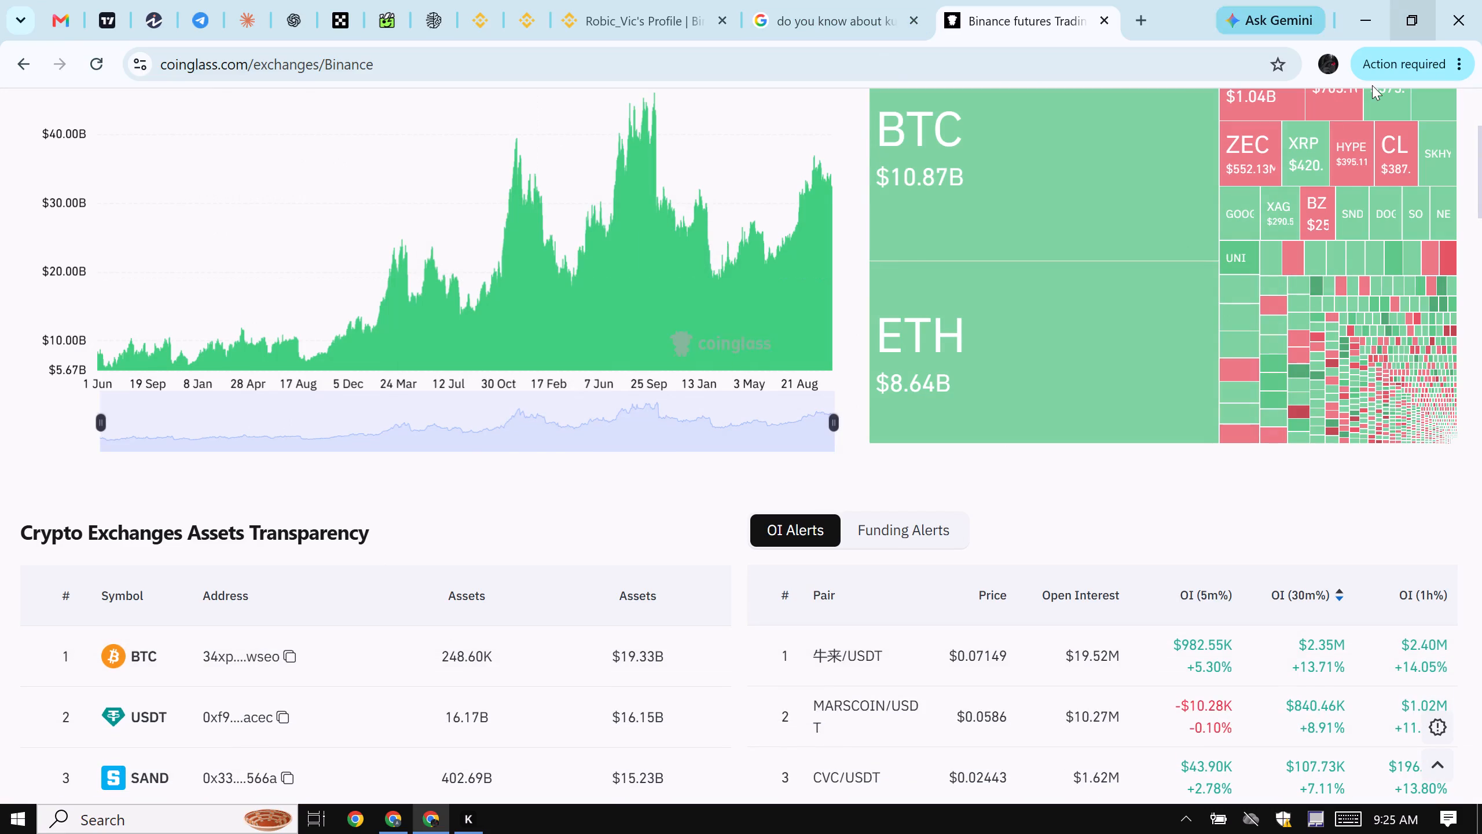
Search the web in a new tab for "INFLOWS AND OUTFLOWS COINGLASS" and open CoinGlass's On-Chain Inflow/Outflow page.
click(1150, 24)
text(INFLOWS)
key(space)
text(AND O)
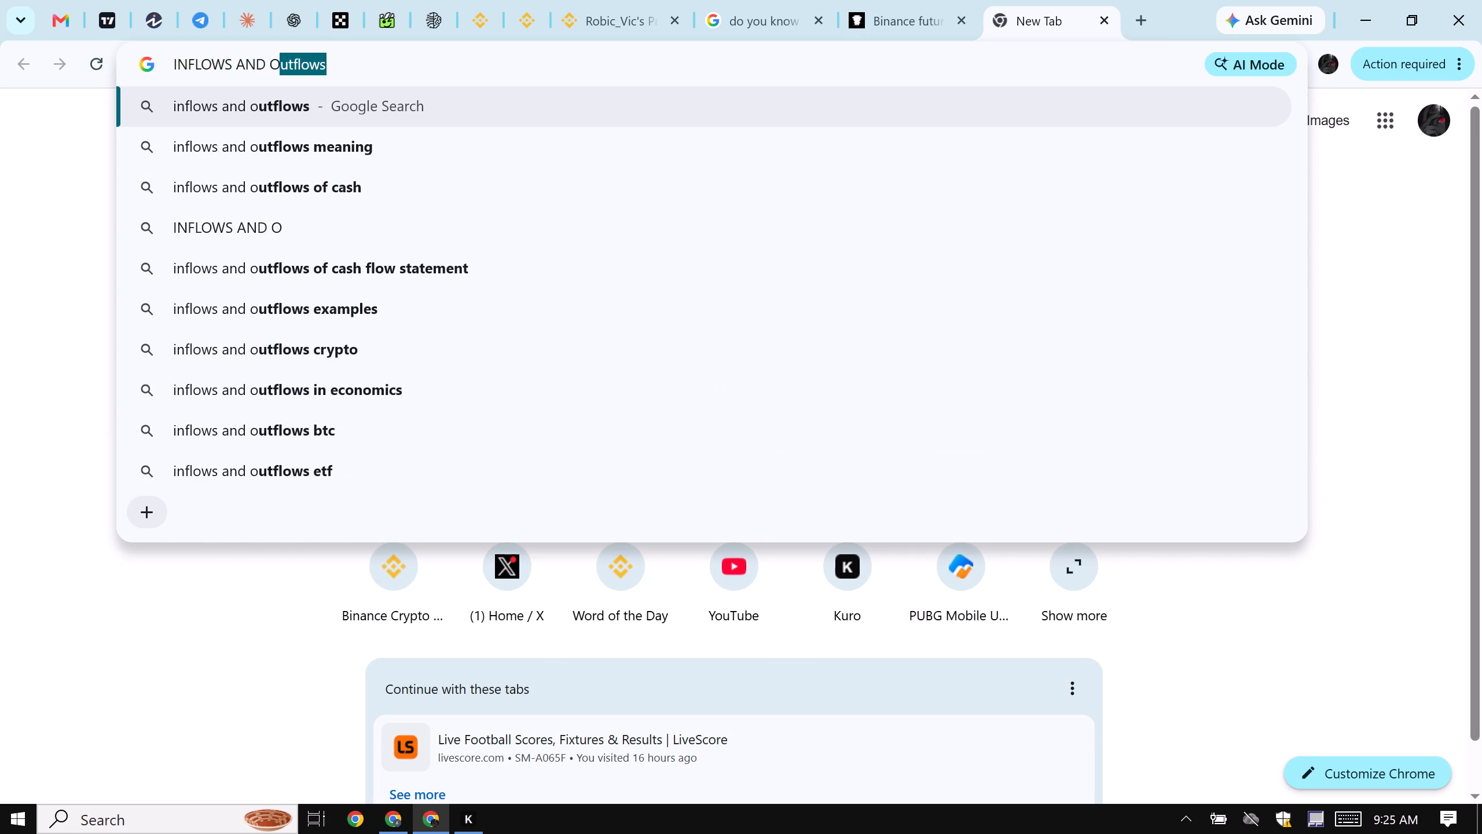
text(UT)
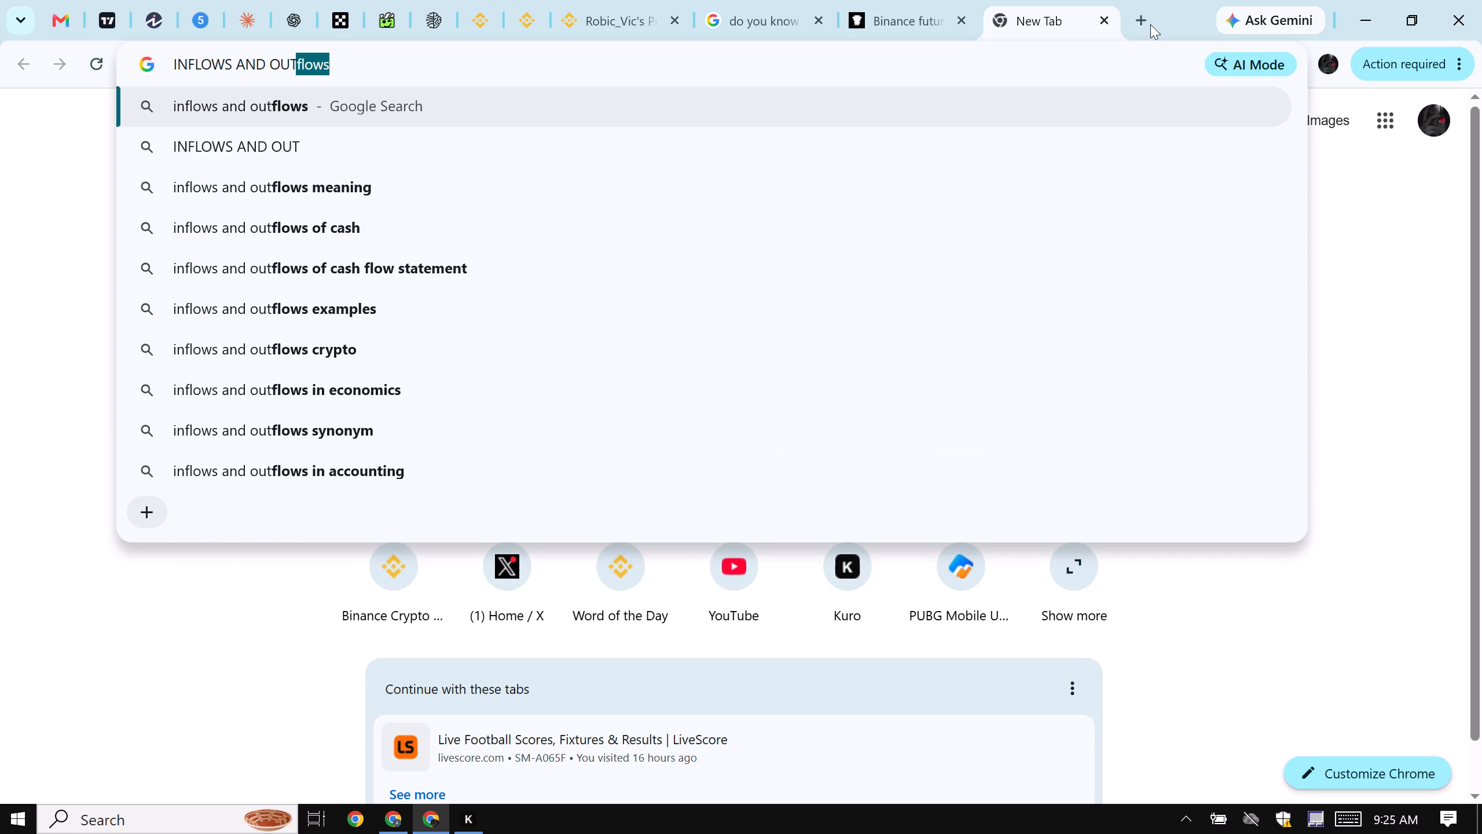
text(FLOWS COINGLASS)
key(Return)
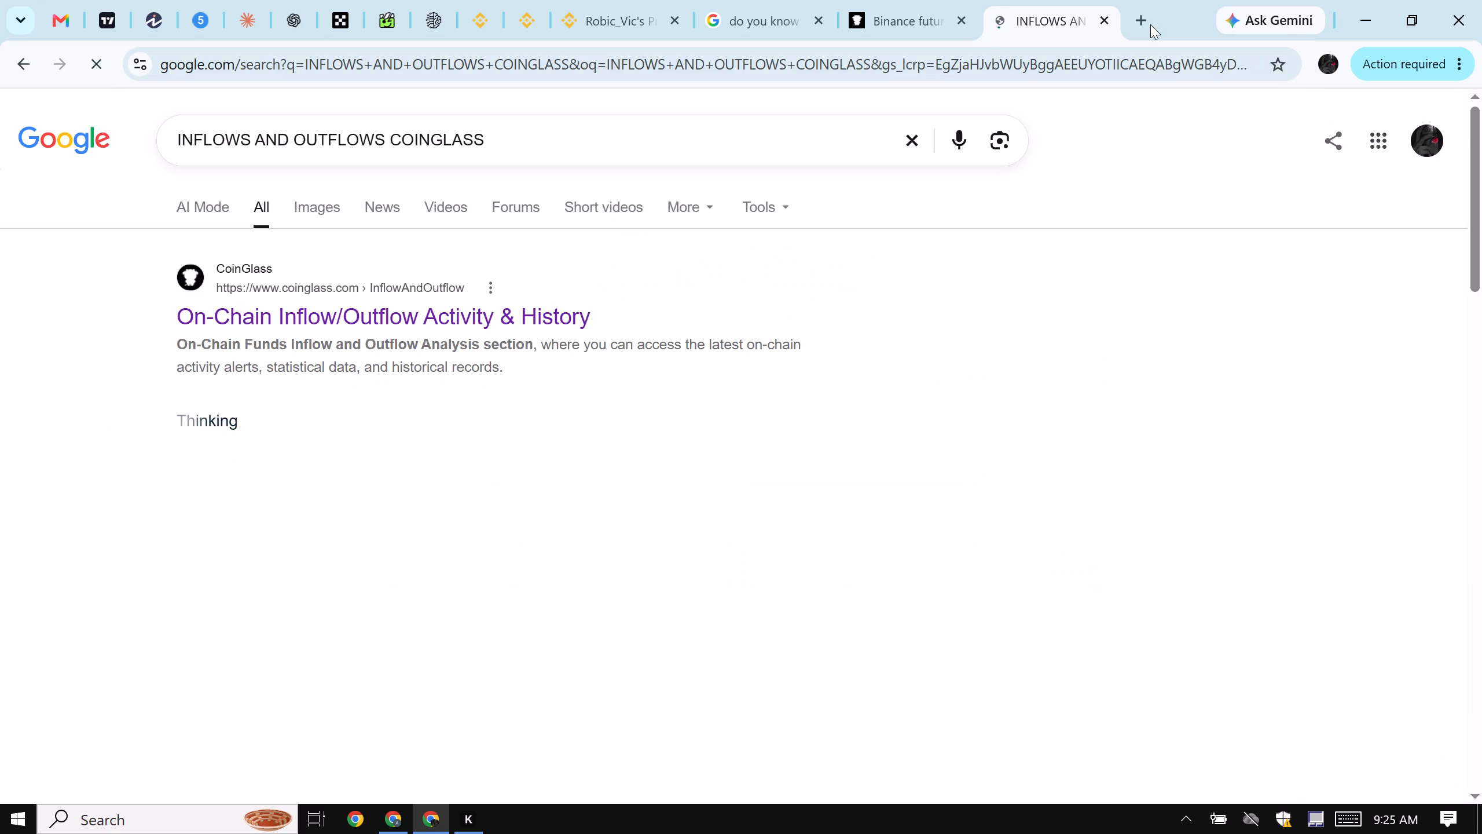
click(507, 324)
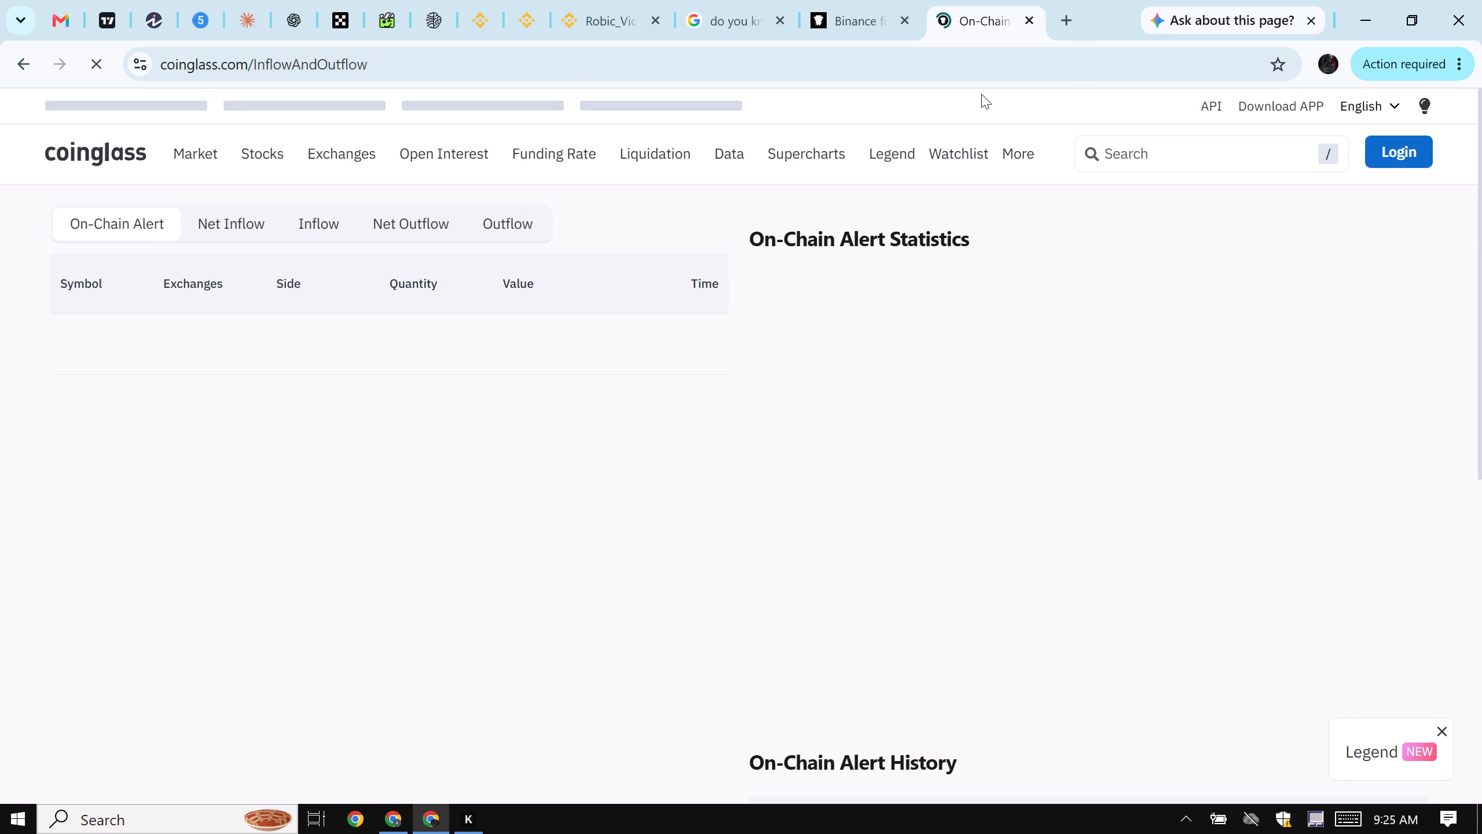
Close the CoinGlass Binance futures tab and show the Net Outflow ranking on the on-chain inflow/outflow page.
click(904, 24)
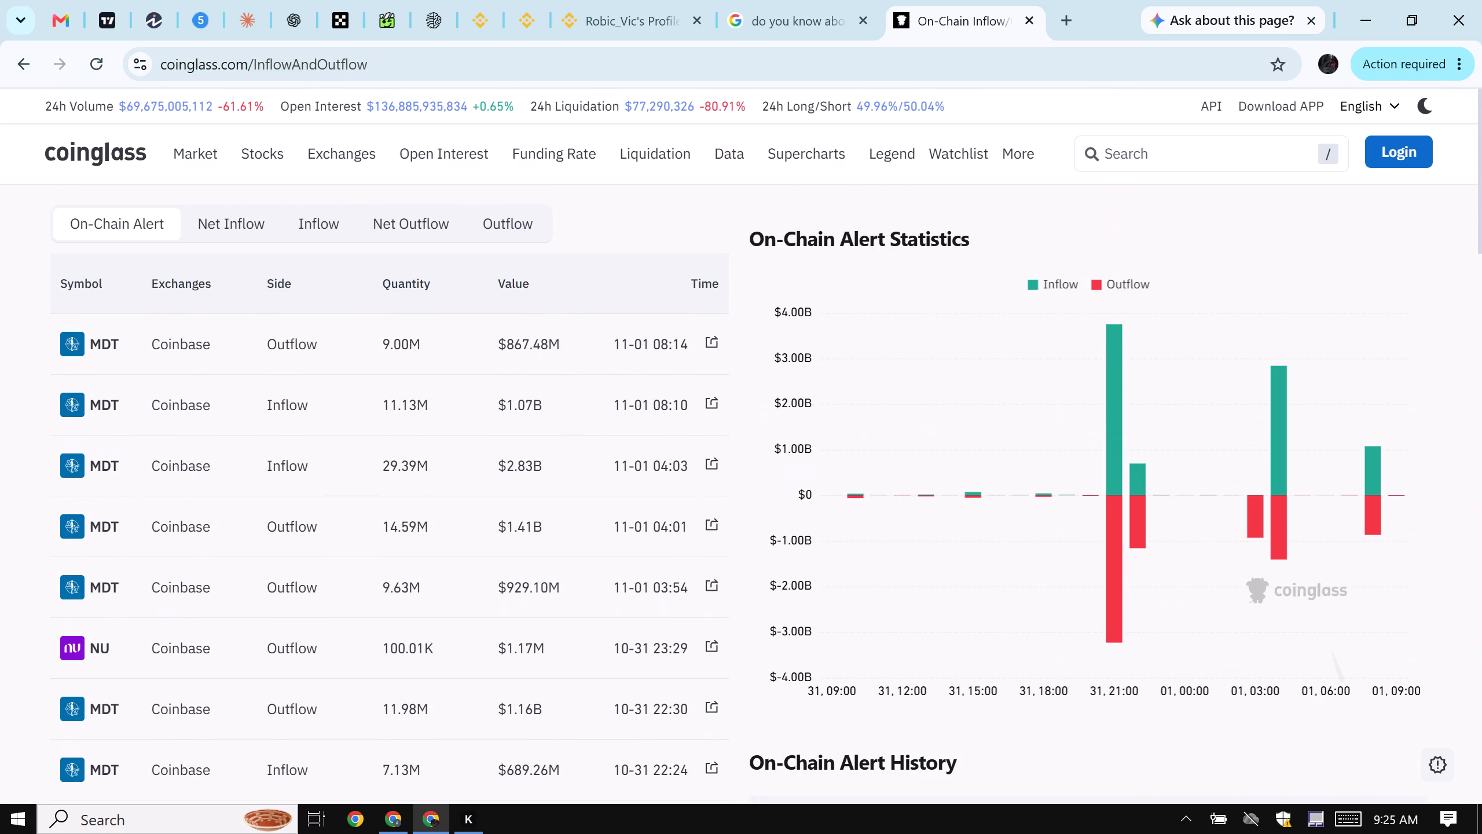
click(410, 231)
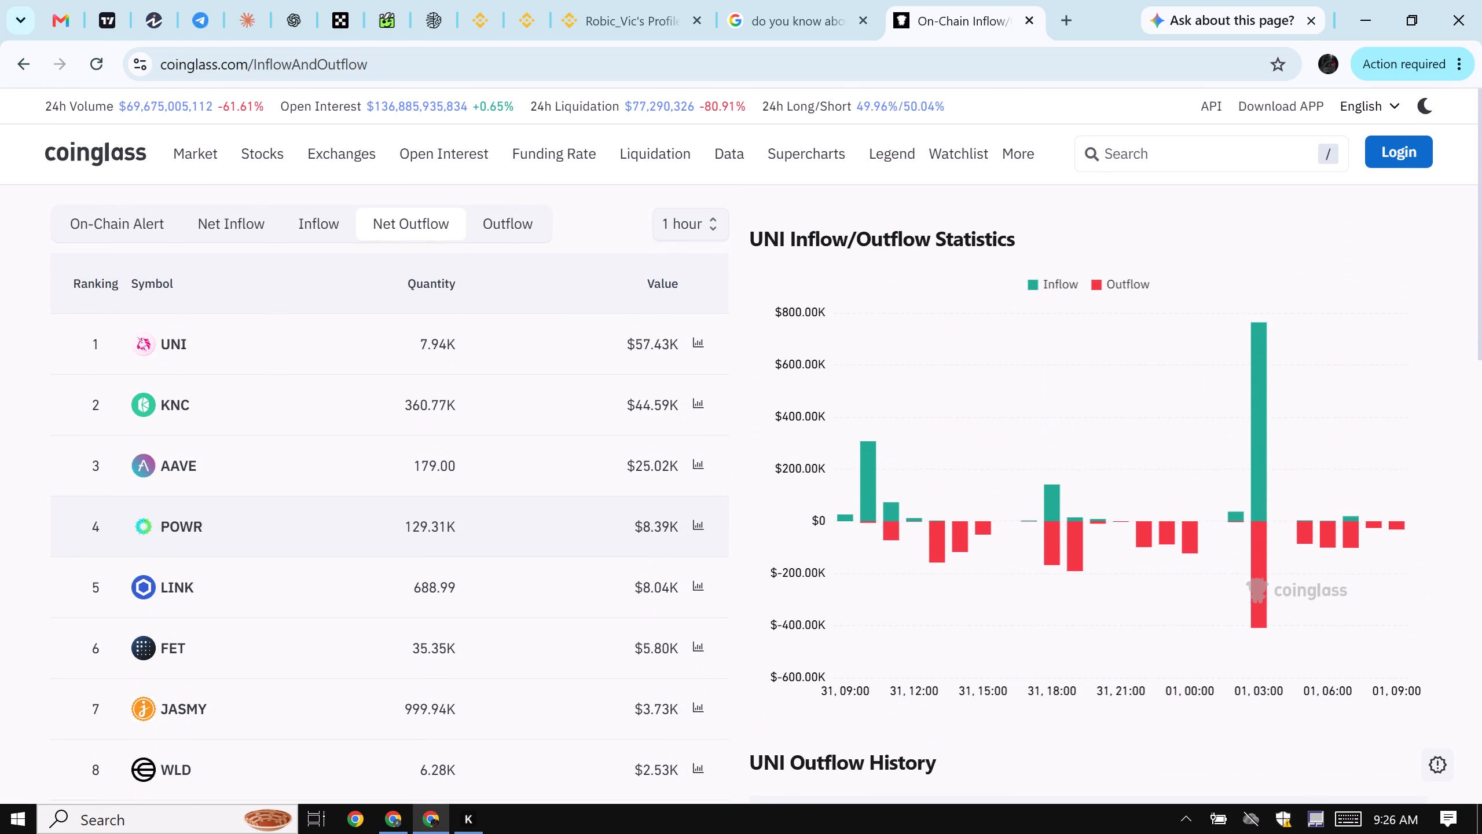
Search the web for "btc outflows on binance coinglass" in the current tab.
double_click(452, 69)
key(ctrl+a)
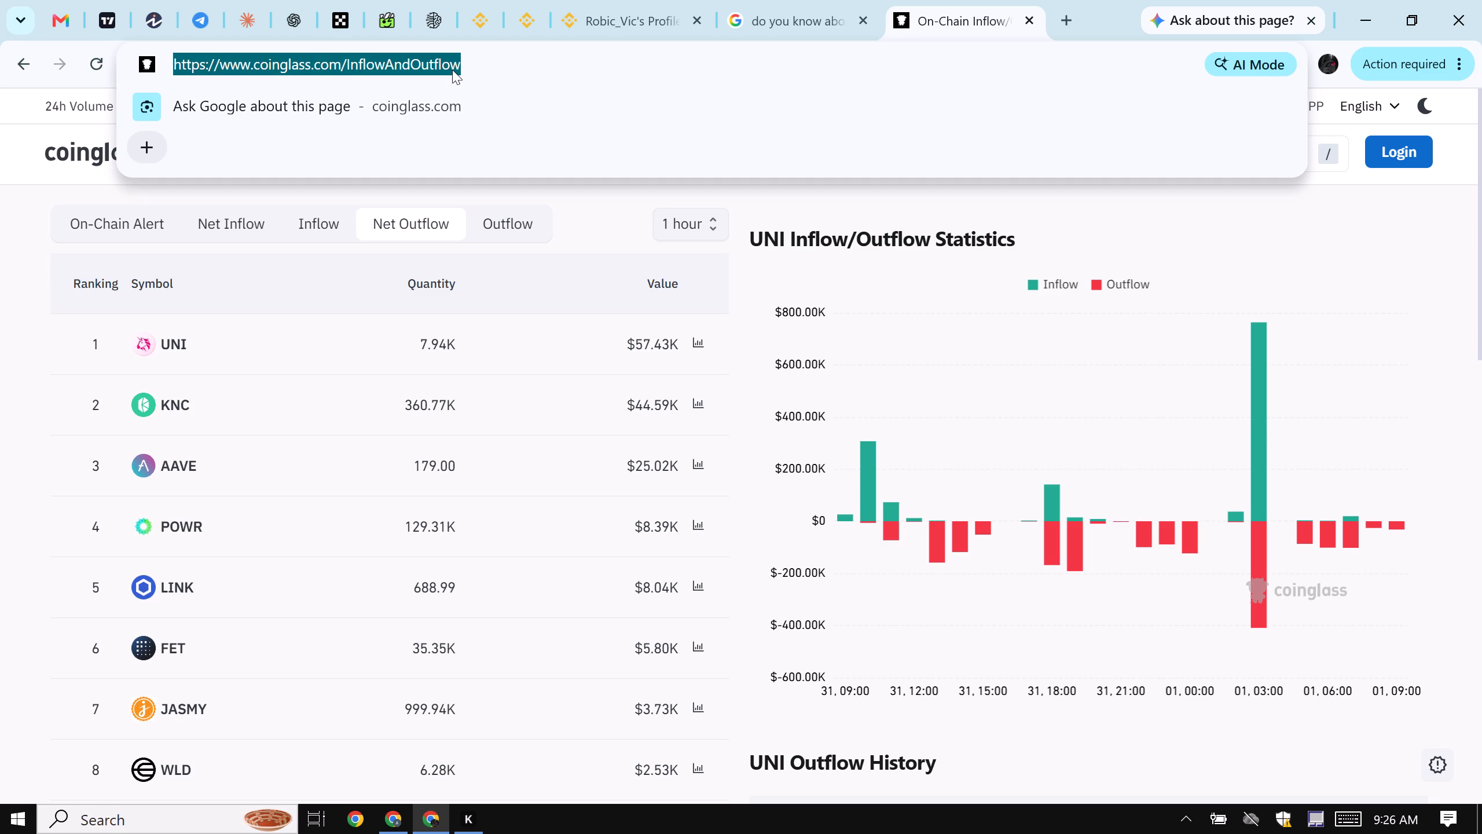
text(btc)
key(space)
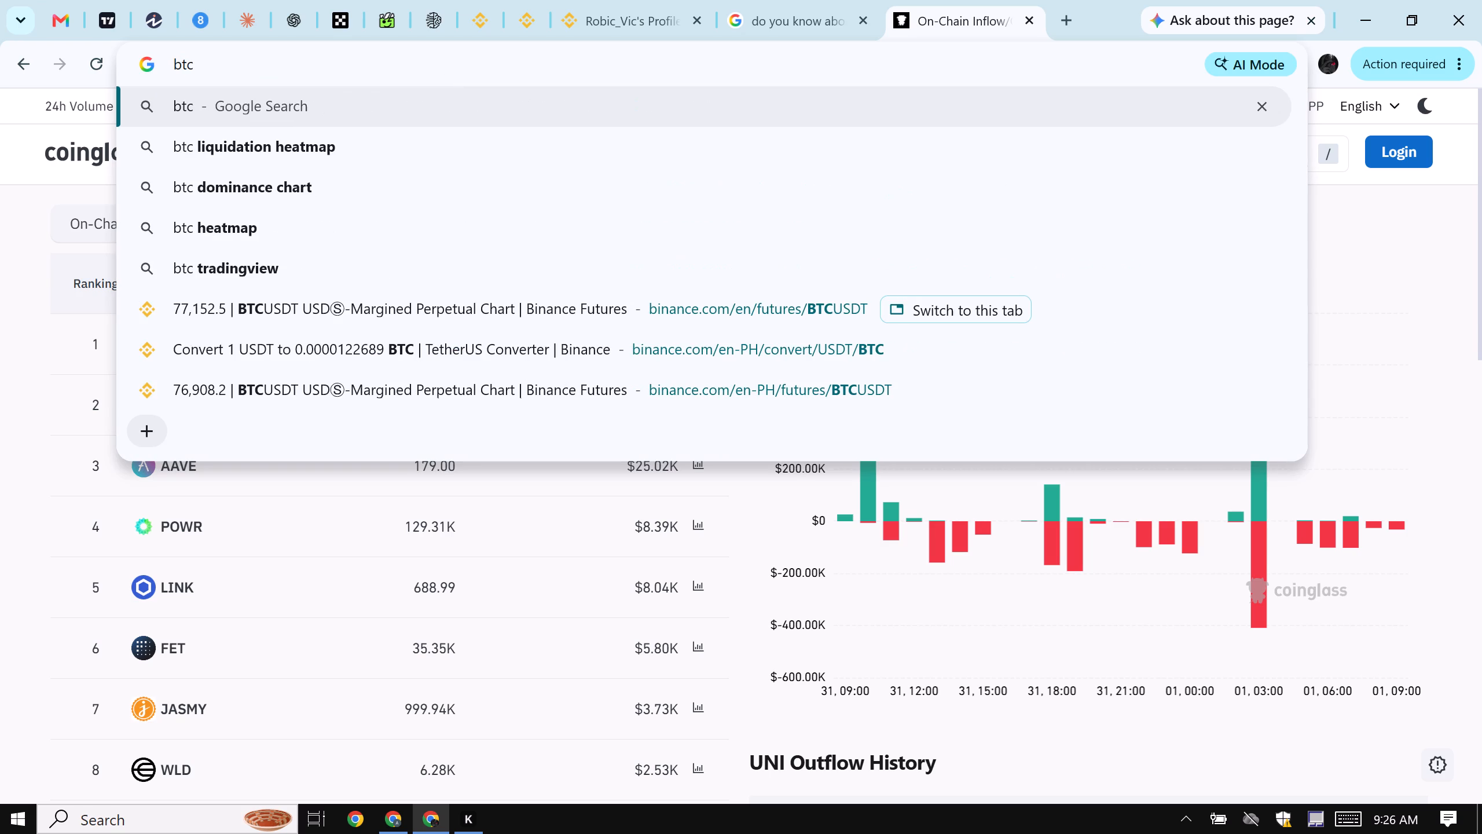
text(outflows)
key(space)
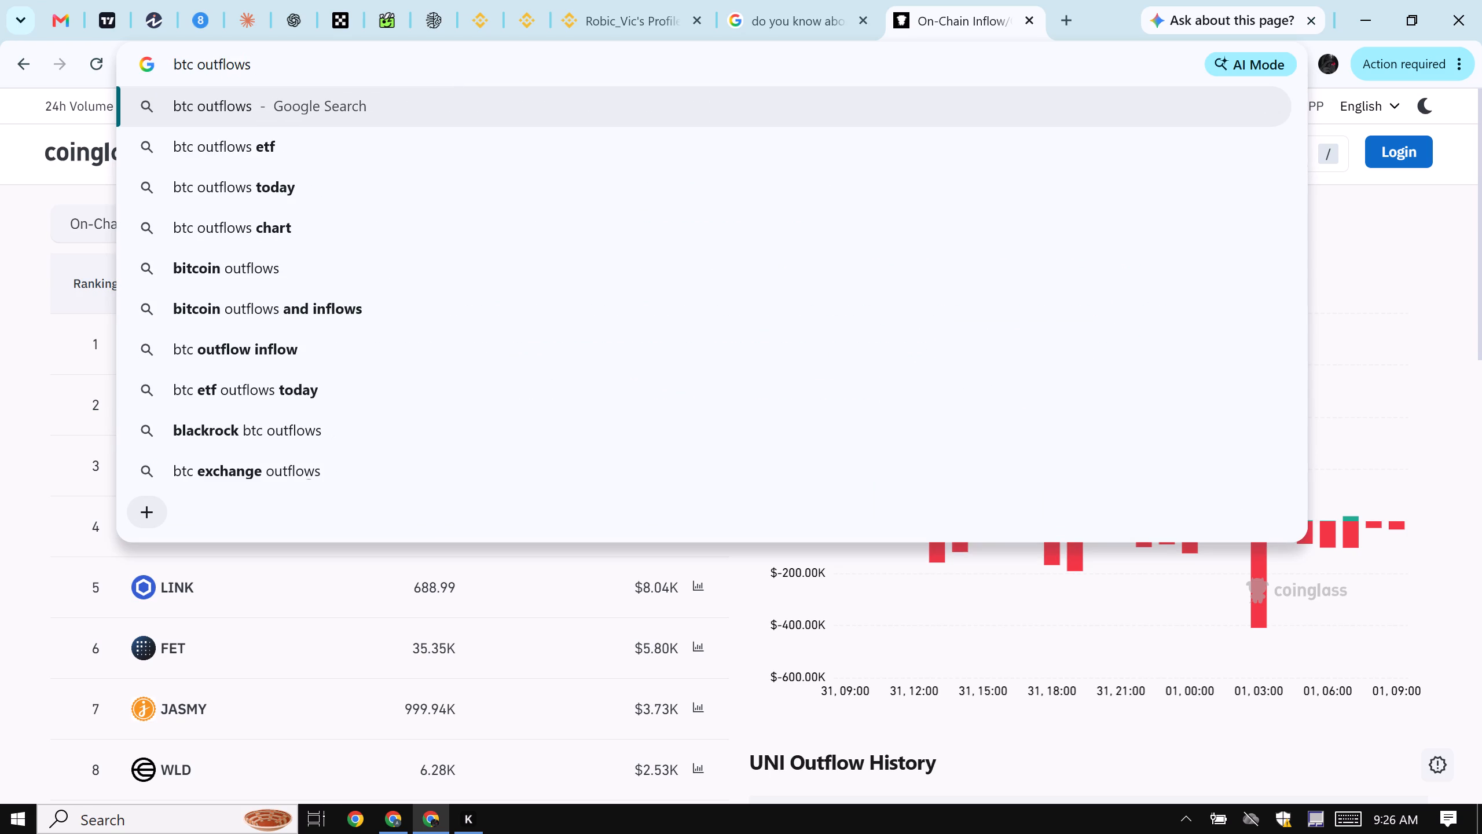
text(on binance coinglass)
key(Return)
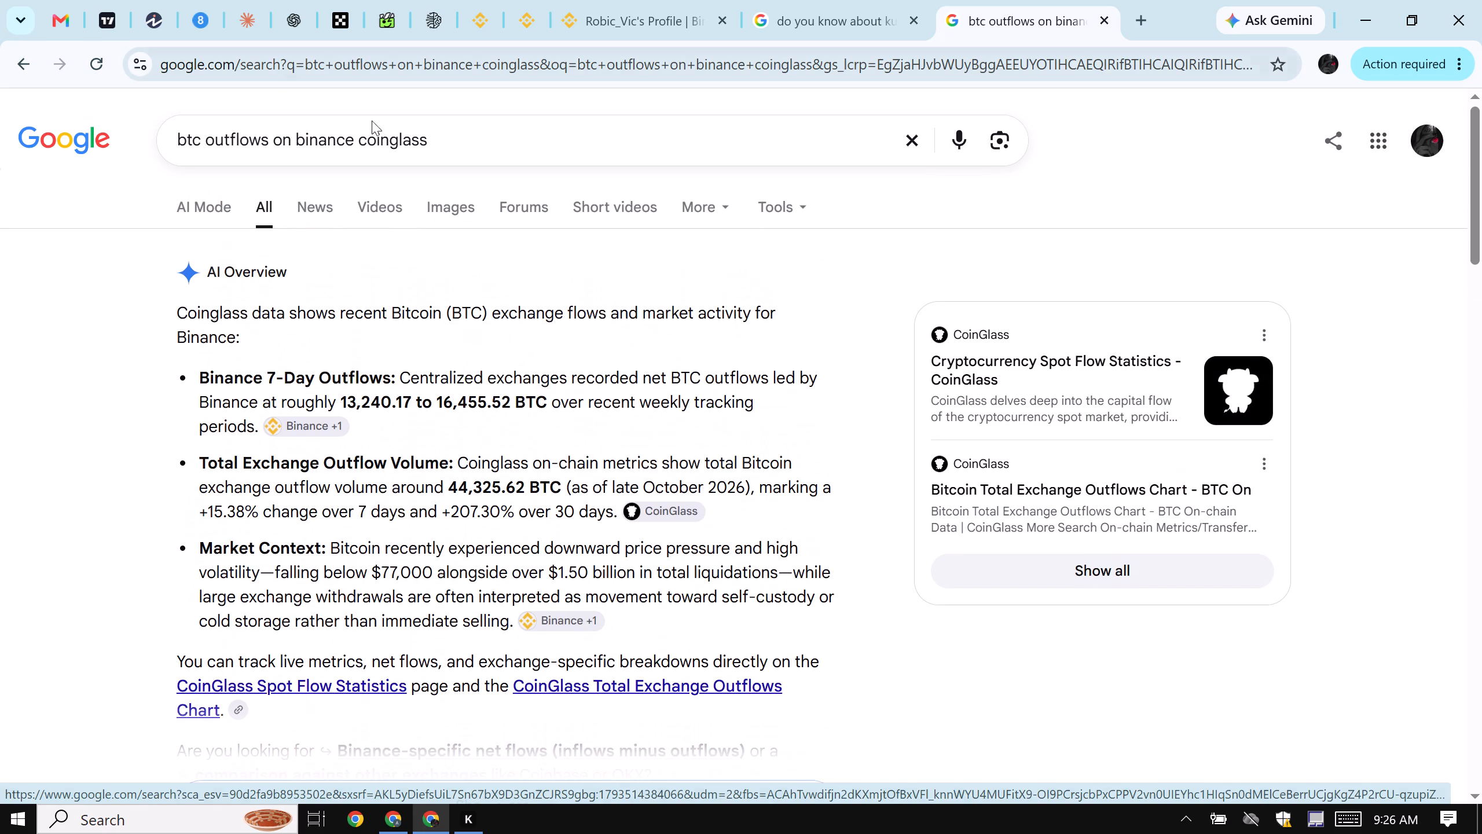
Change the search query to "btc outflows on binance now" and look through the results.
click(436, 152)
key(BackSpace)
key(BackSpace)
key(BackSpace)
key(BackSpace)
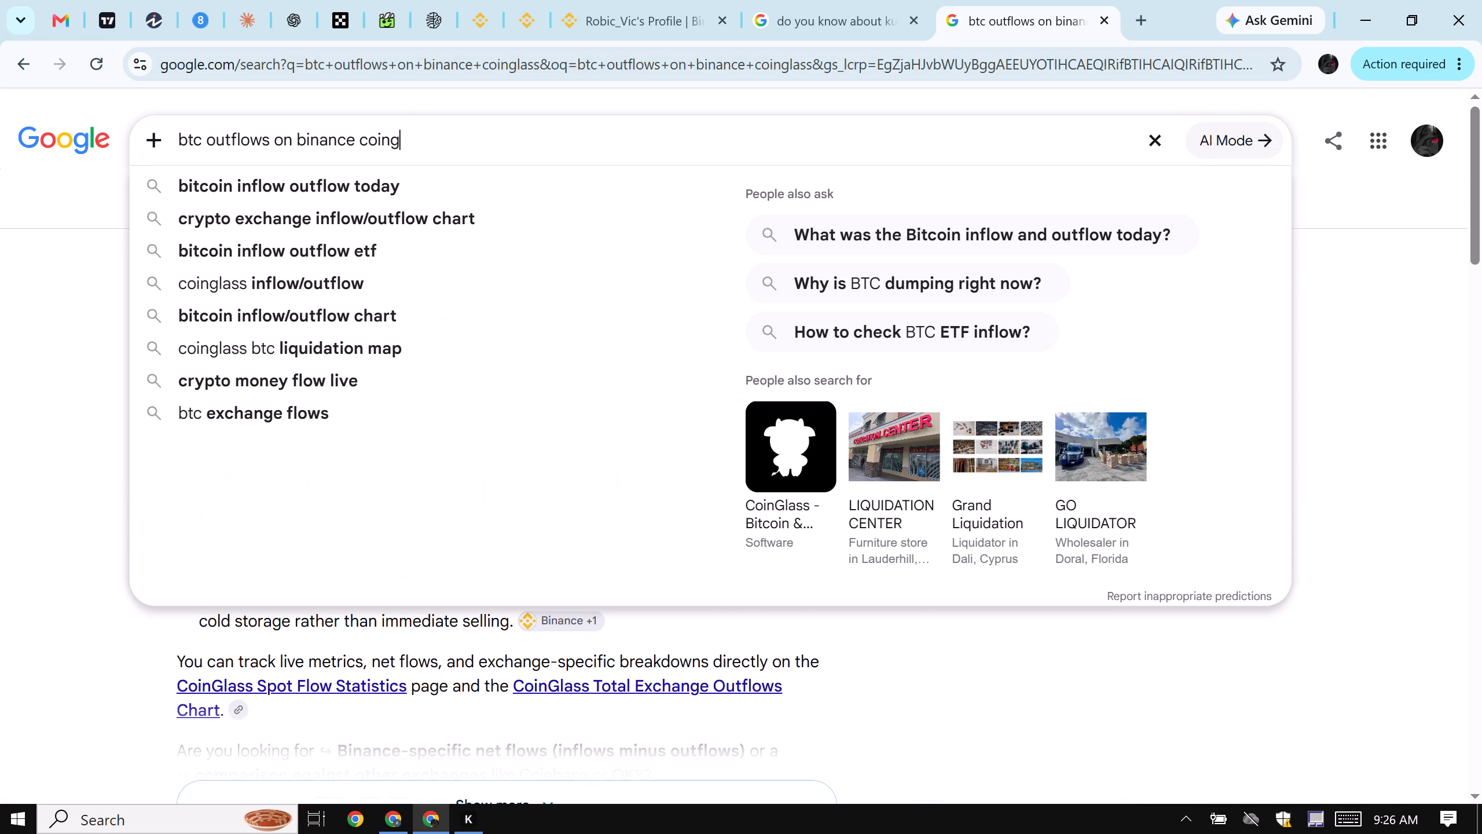
key(BackSpace)
key(BackSpace)
key(BackSpace)
key(BackSpace)
key(BackSpace)
text(now)
key(Return)
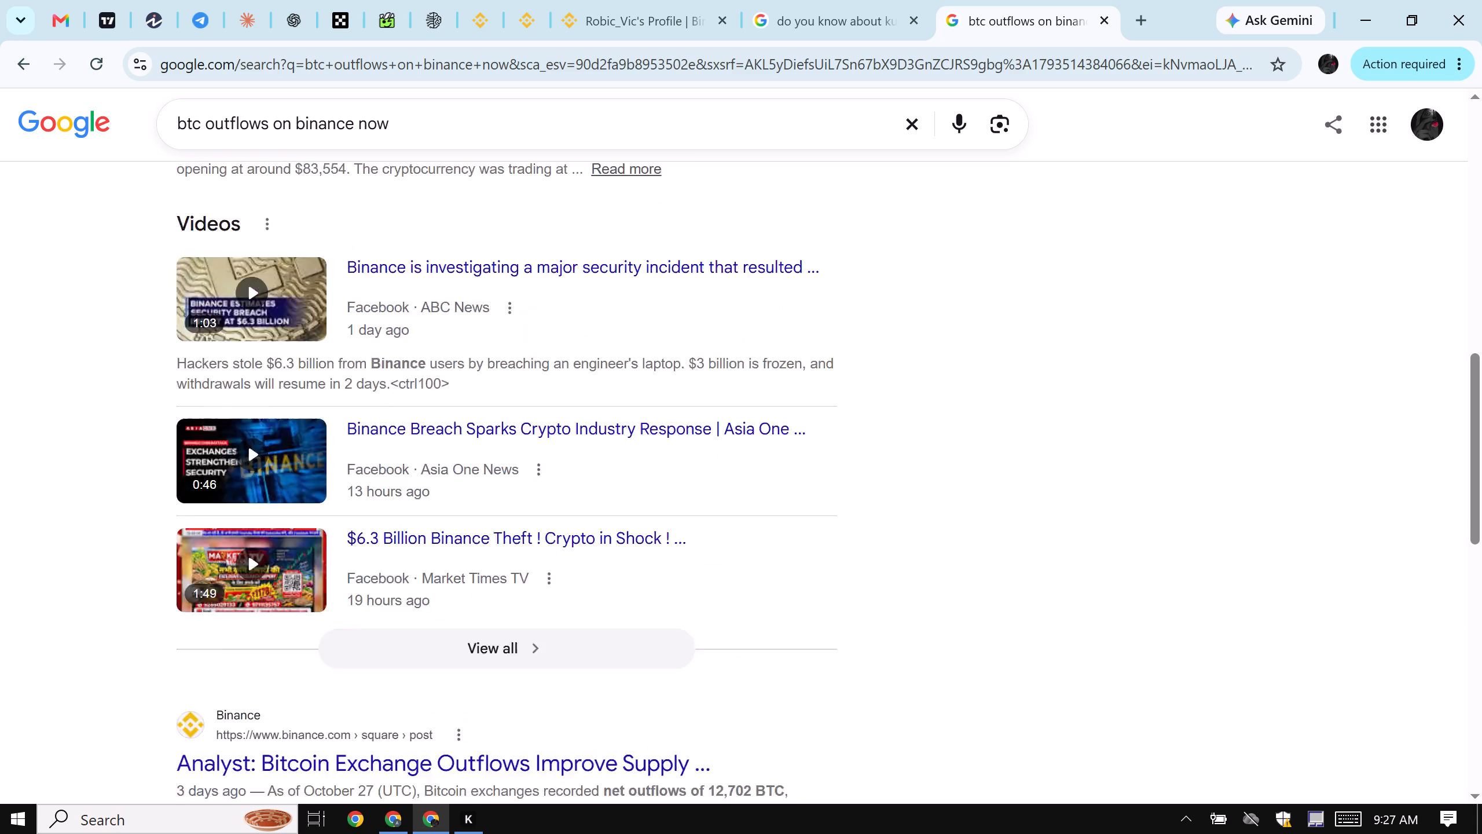
Extend the search query to "btc outflows on binance now withdrawals have resumed" and run it.
click(470, 147)
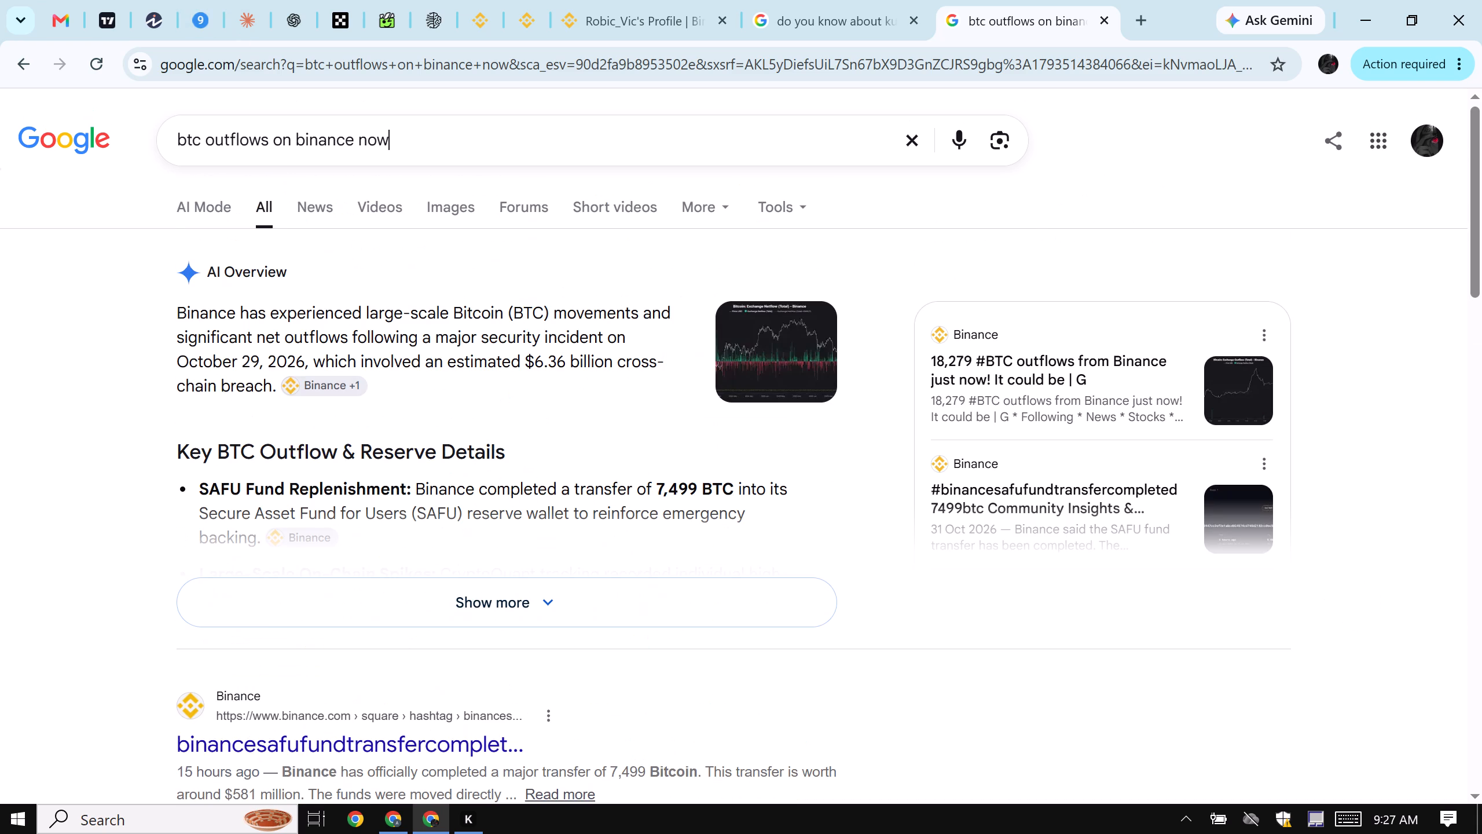
key(space)
text(withdrawals have resumed)
key(Return)
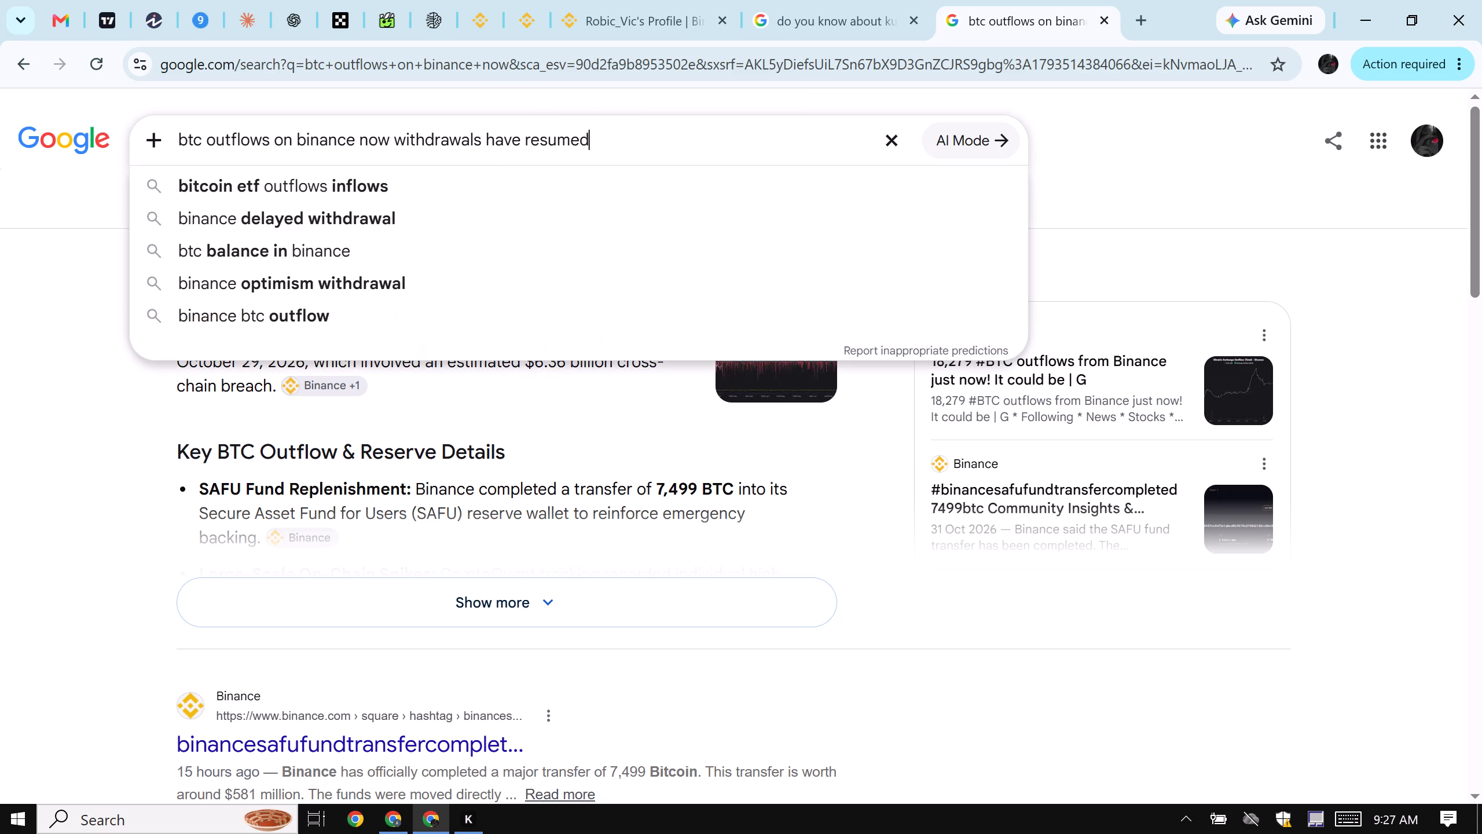
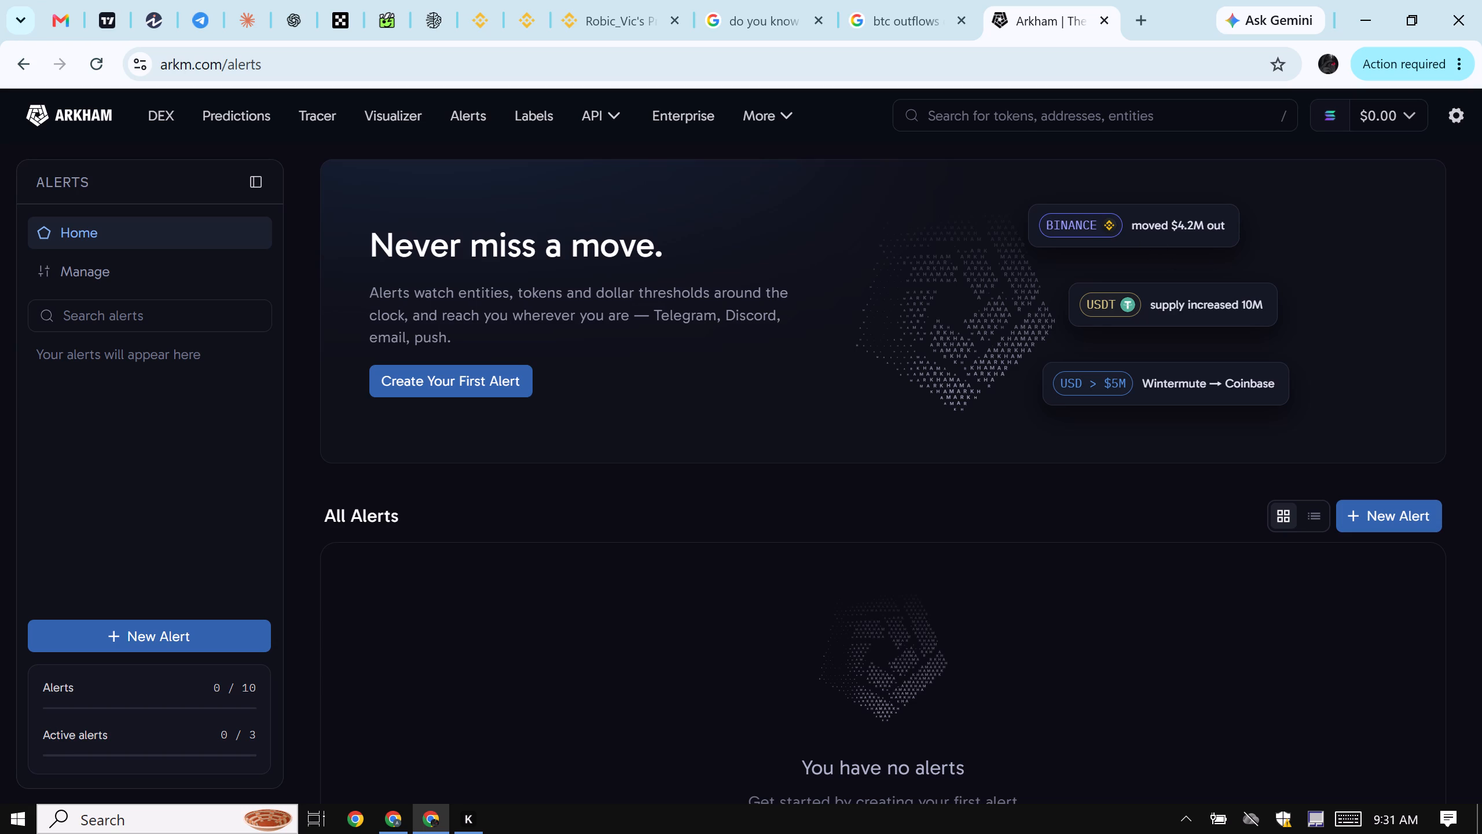
Start a new Arkham alert and add the BTC (Bitcoin) token as its included token.
click(159, 637)
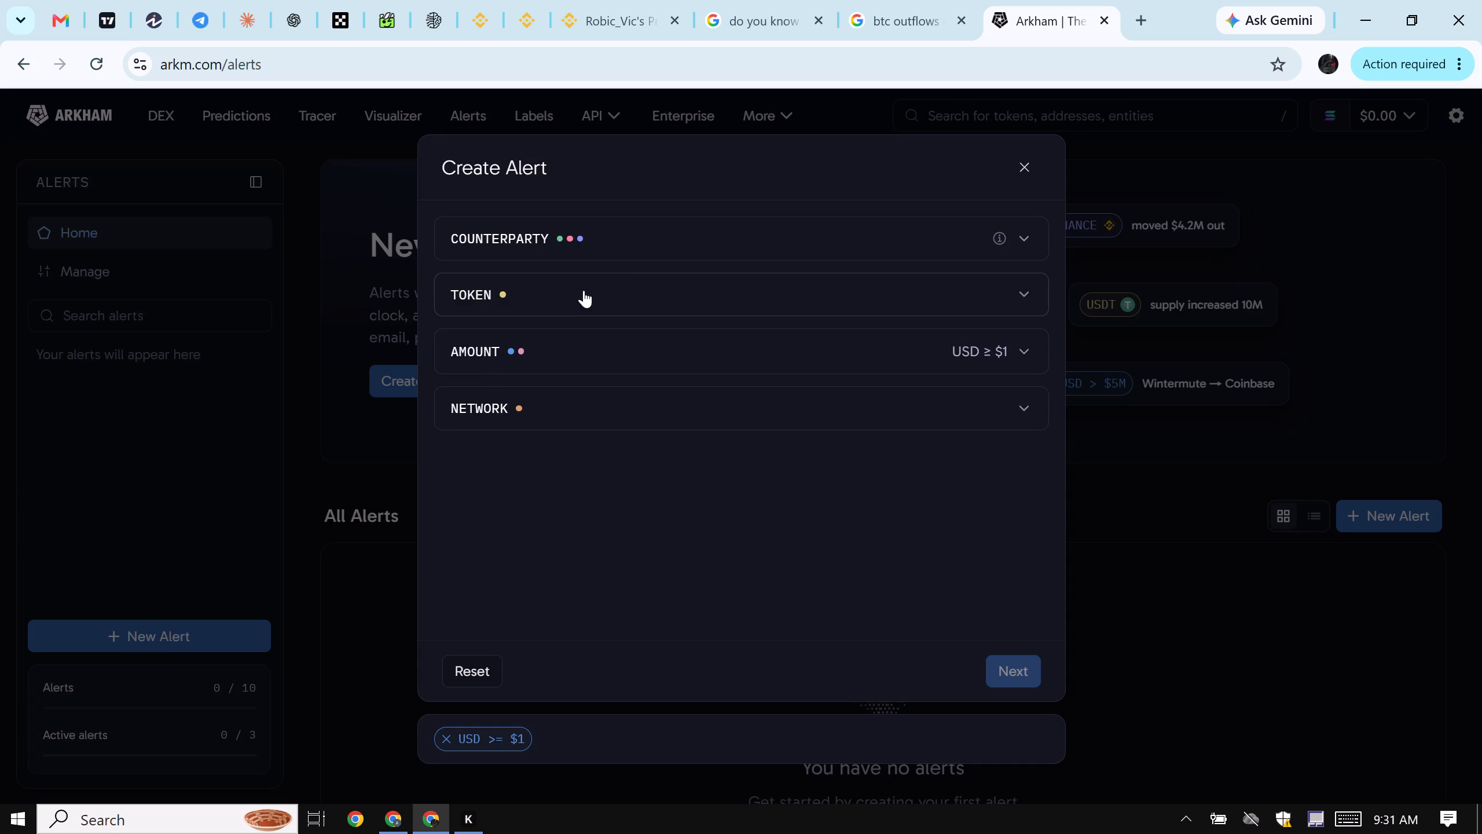
click(664, 269)
click(729, 284)
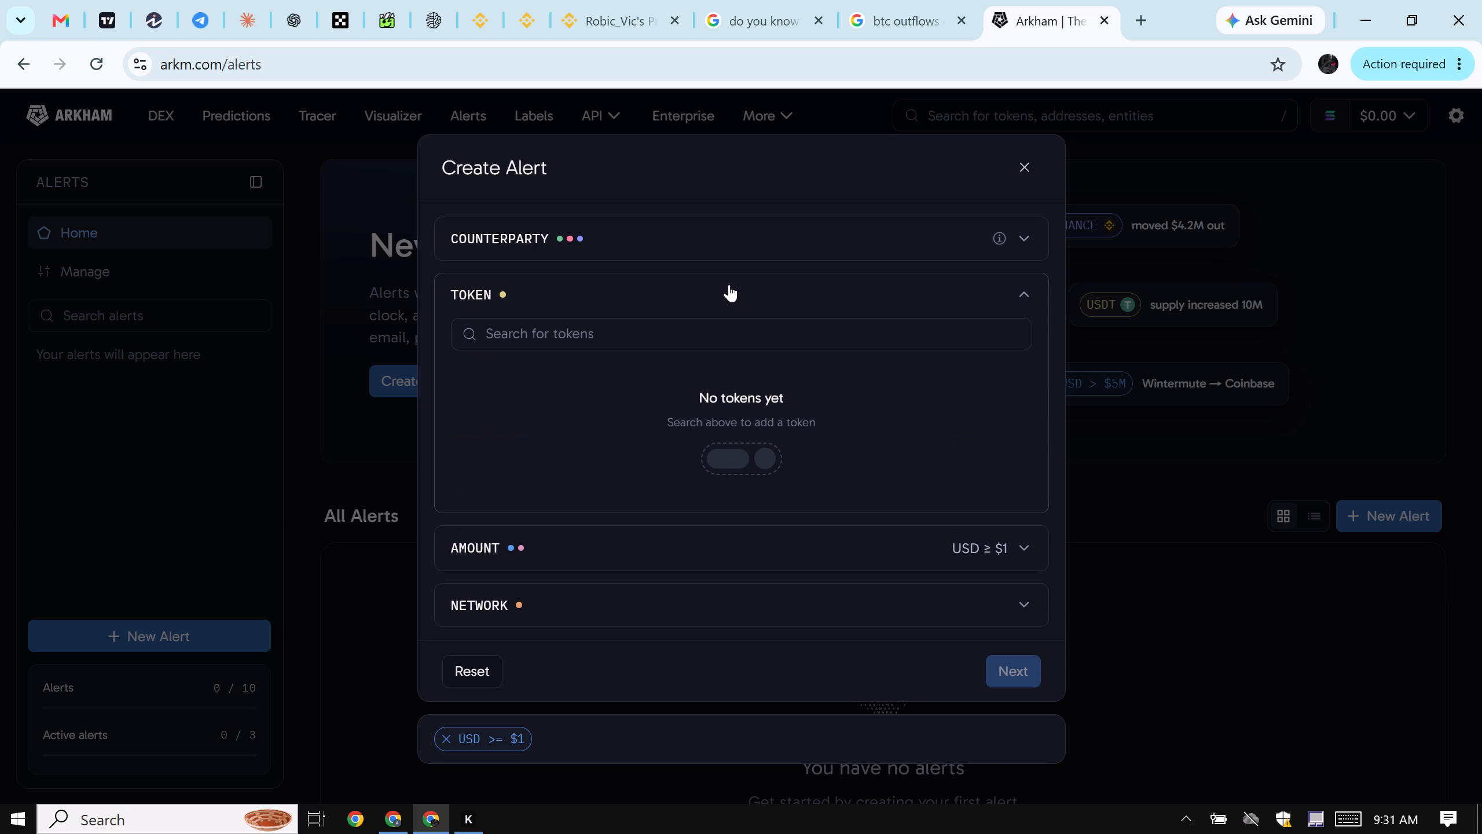
click(629, 325)
text(btc)
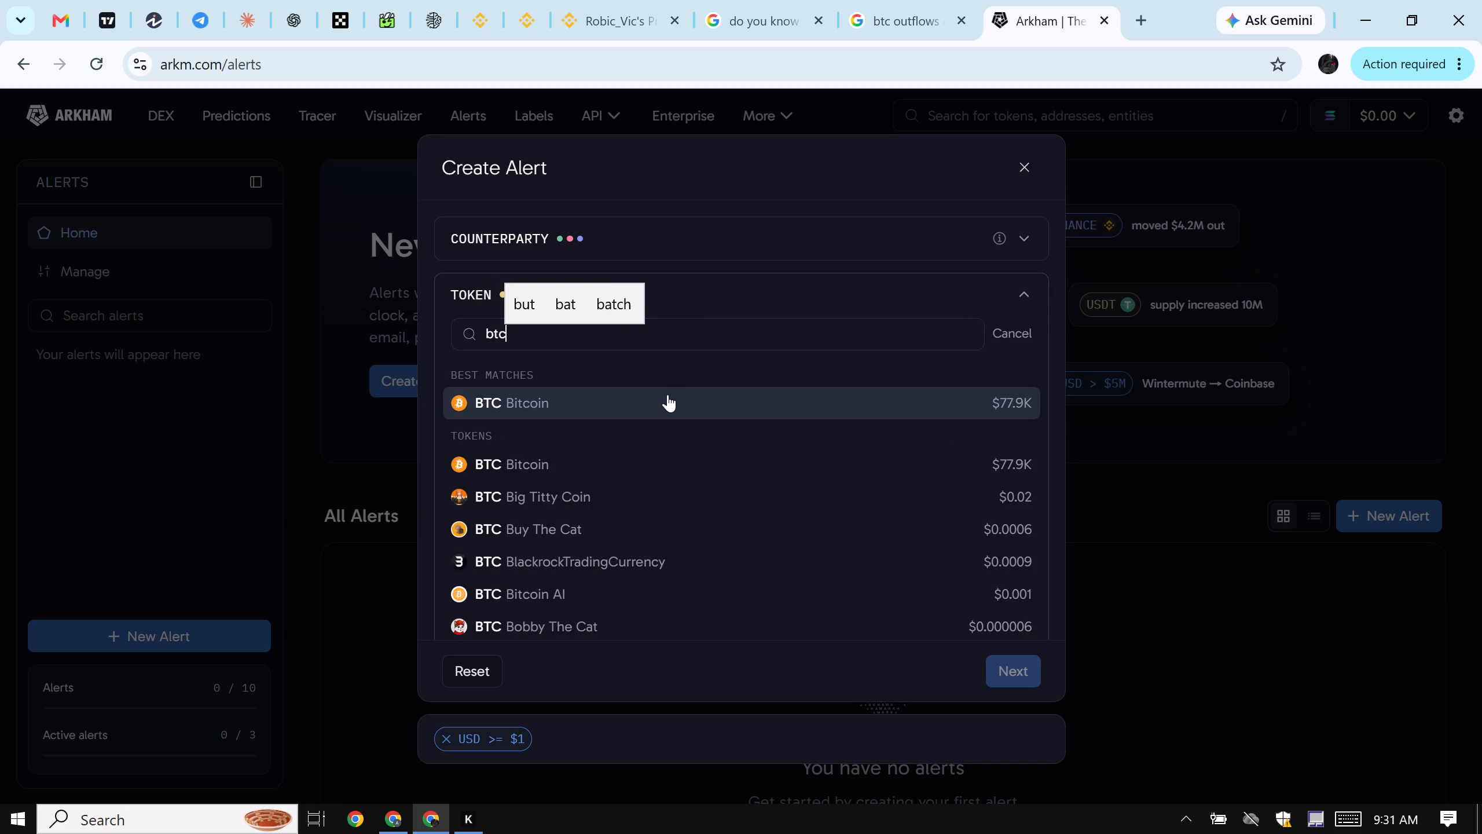
click(697, 469)
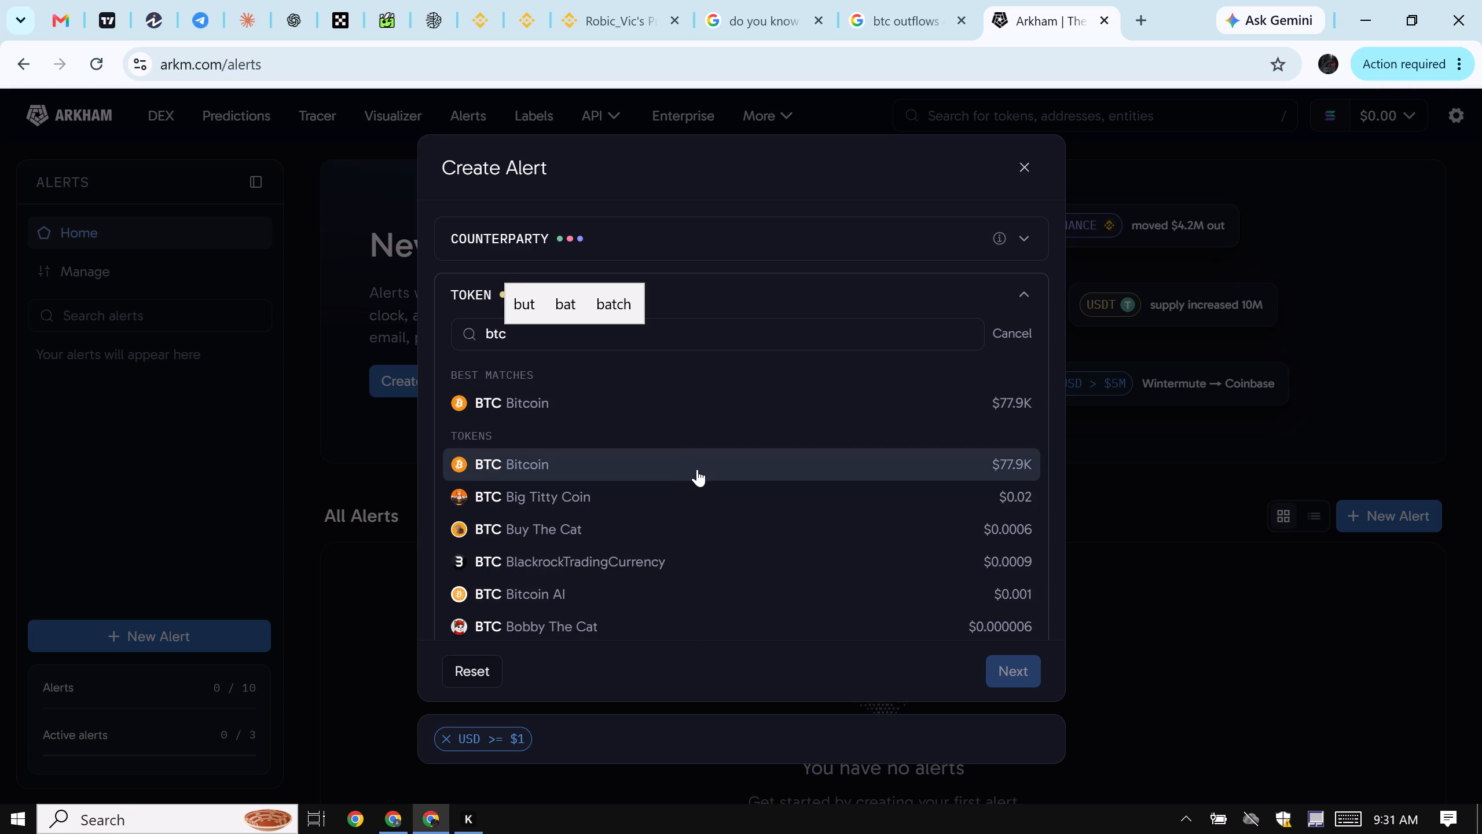
Add the Binance exchange entity (Cex) as the alert's counterparty.
click(608, 254)
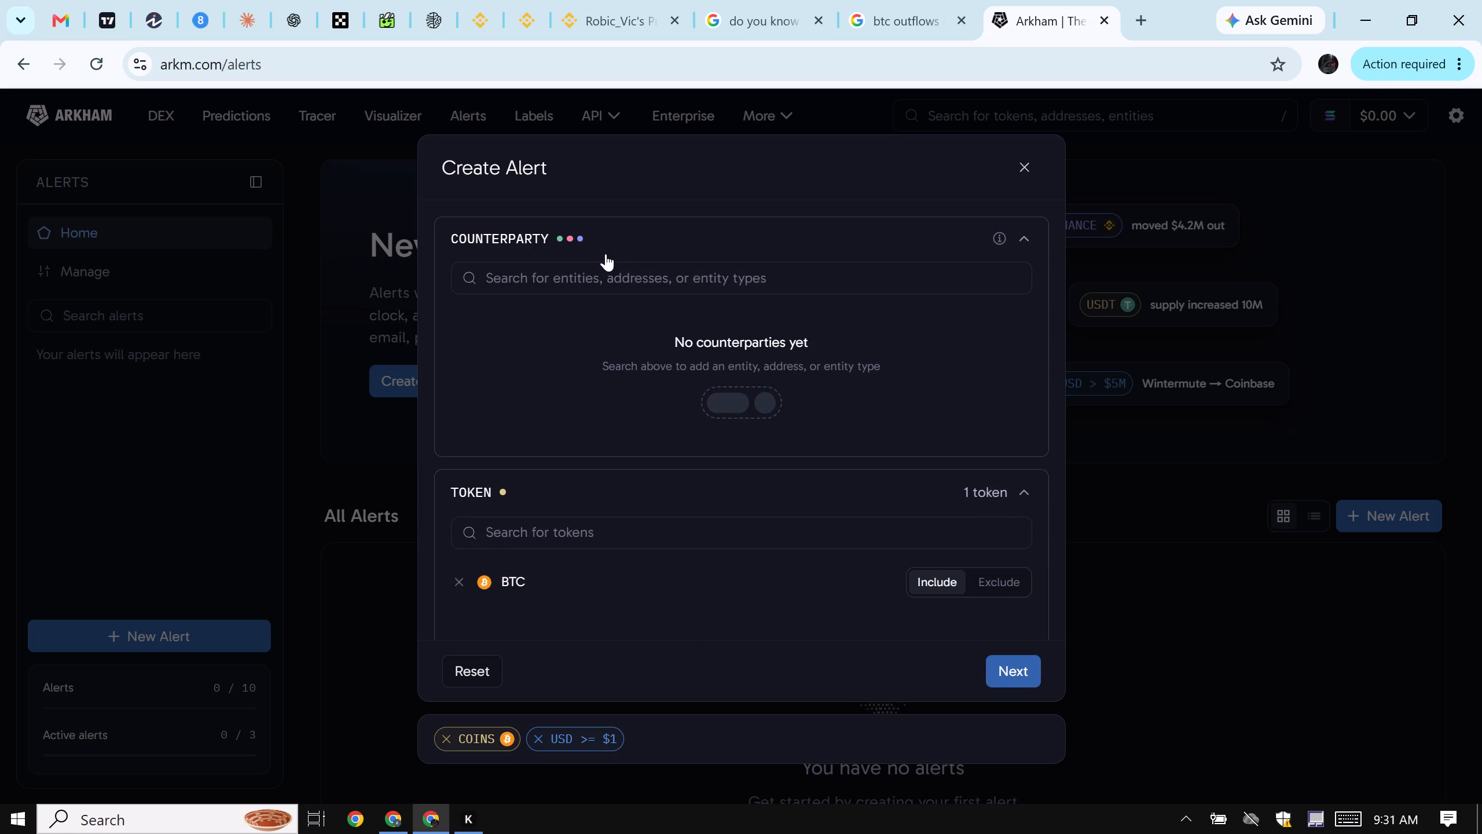
click(597, 283)
text(bina)
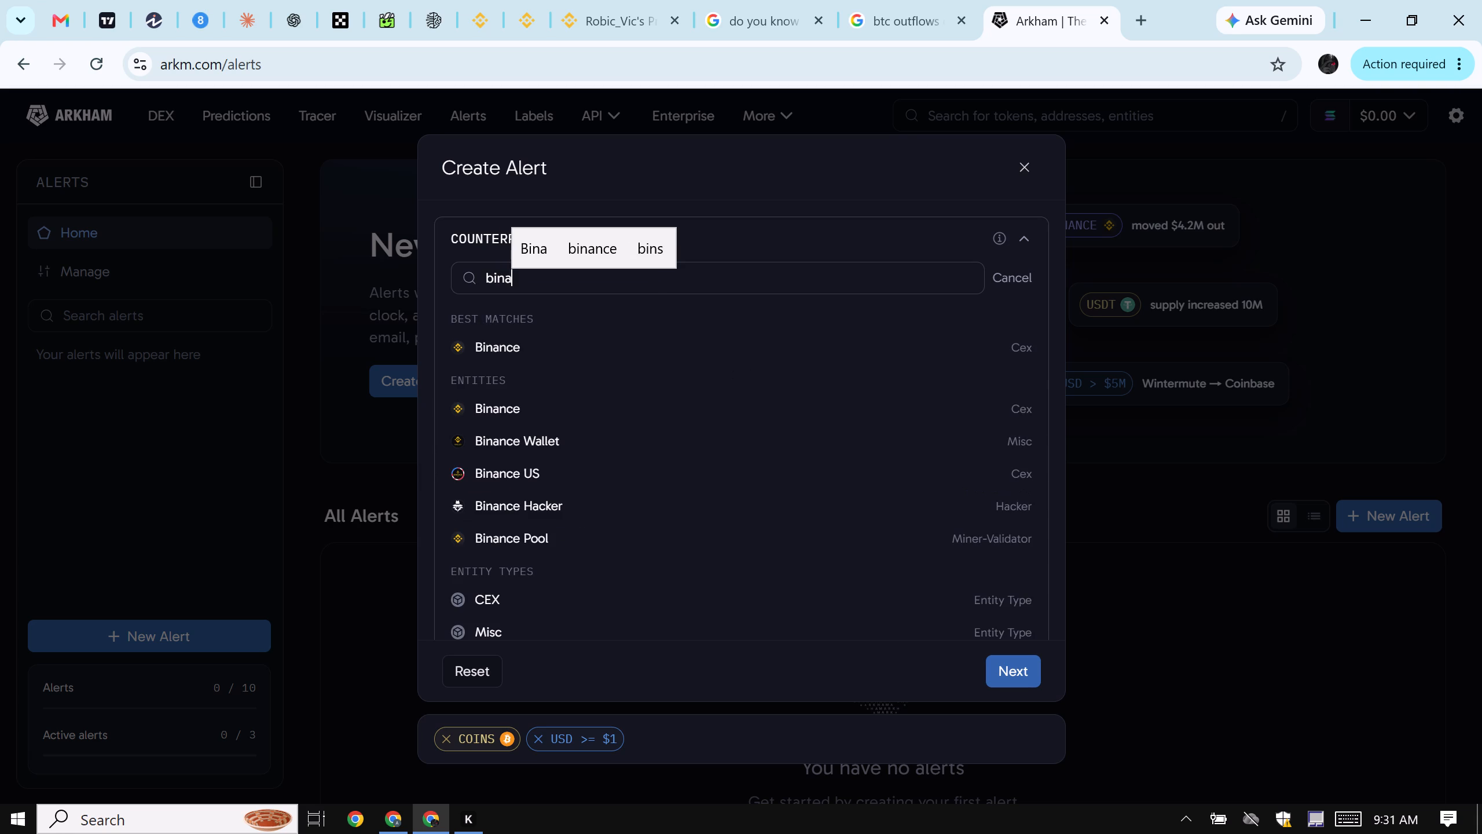
click(607, 355)
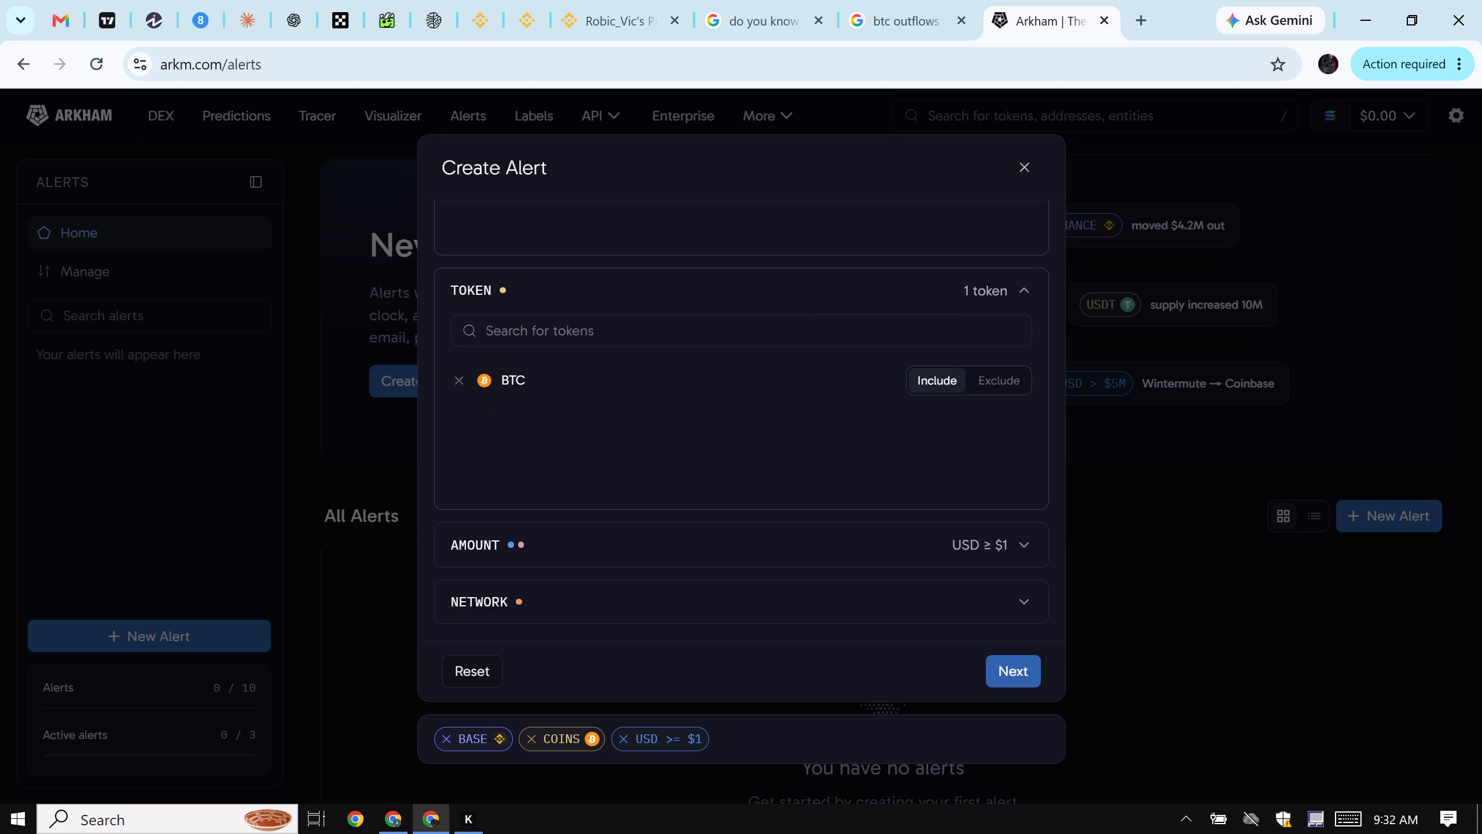
Restrict the alert's network to Bitcoin.
click(955, 602)
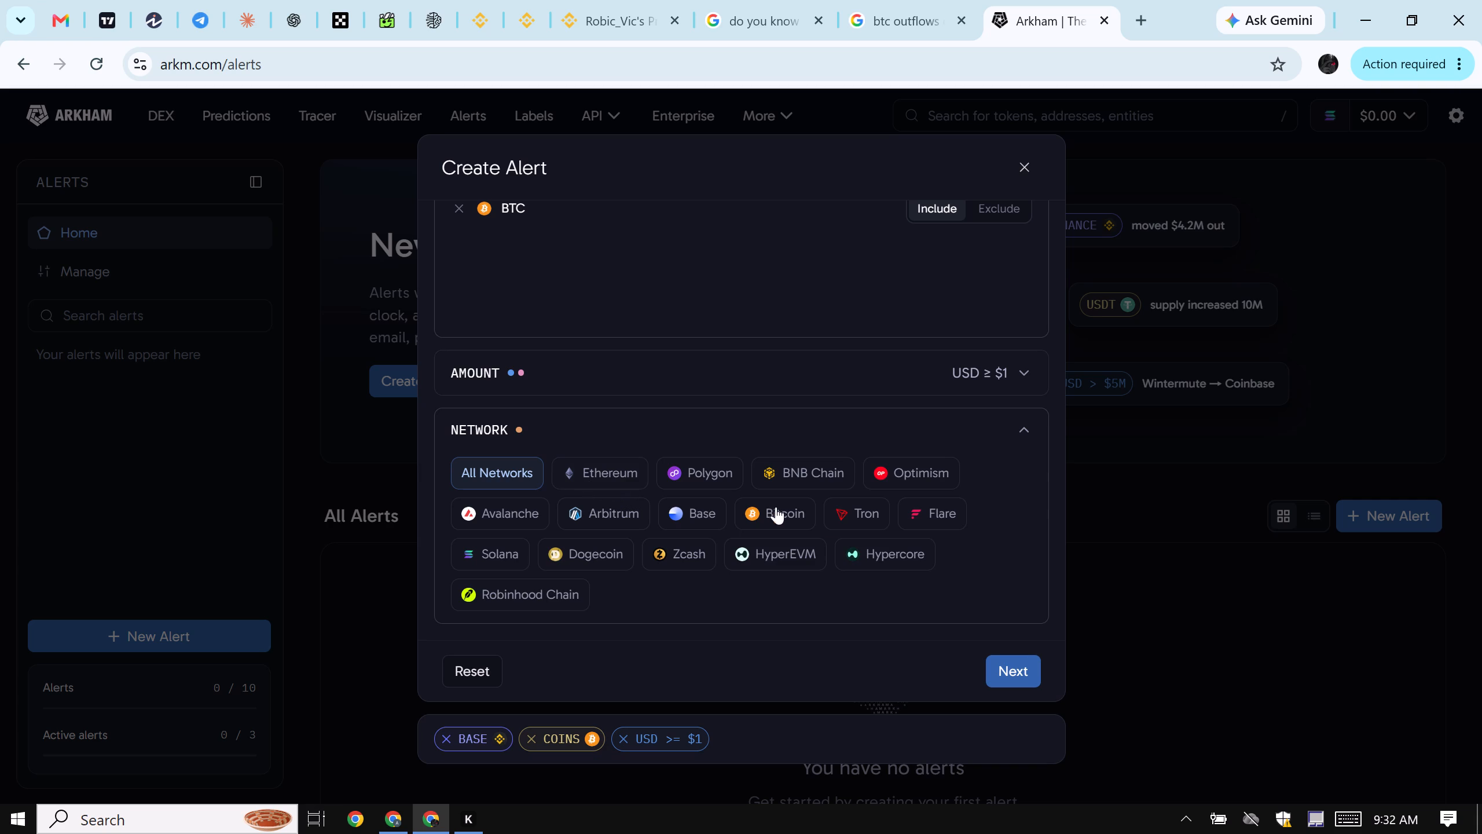
click(781, 523)
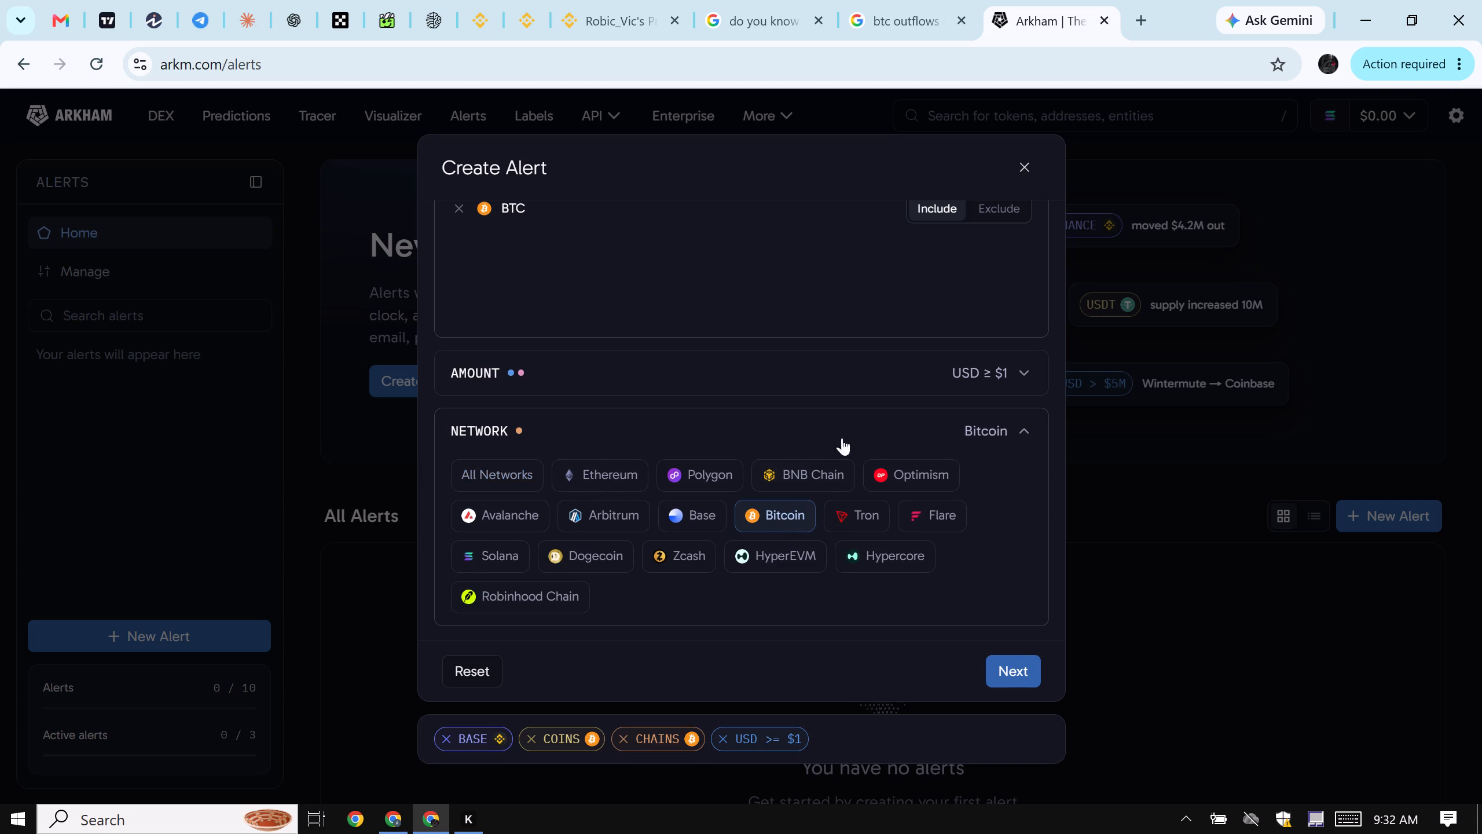
Set the alert's minimum transfer amount to 70,000 USD.
click(1018, 367)
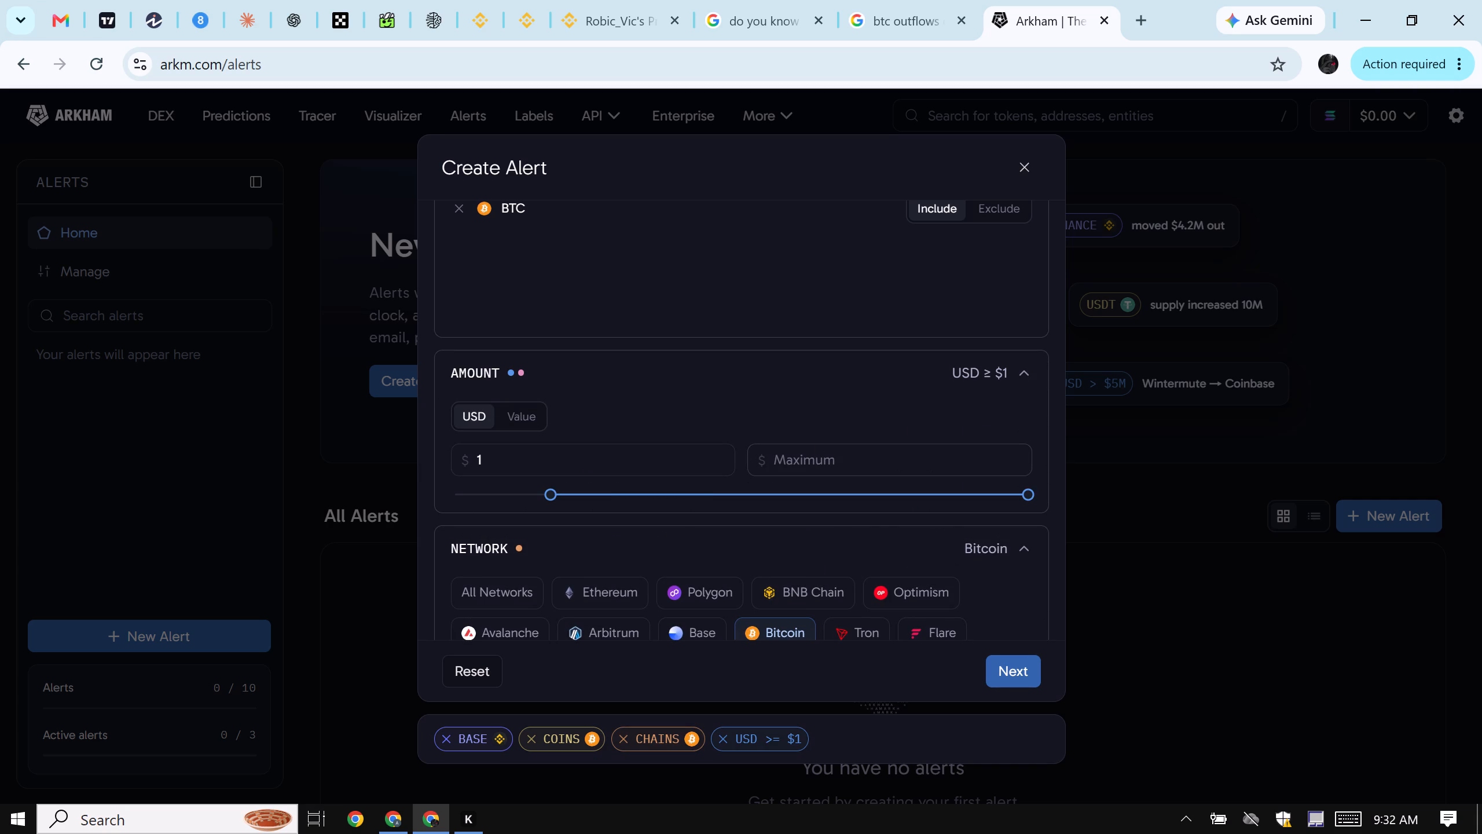
click(619, 466)
key(BackSpace)
key(7)
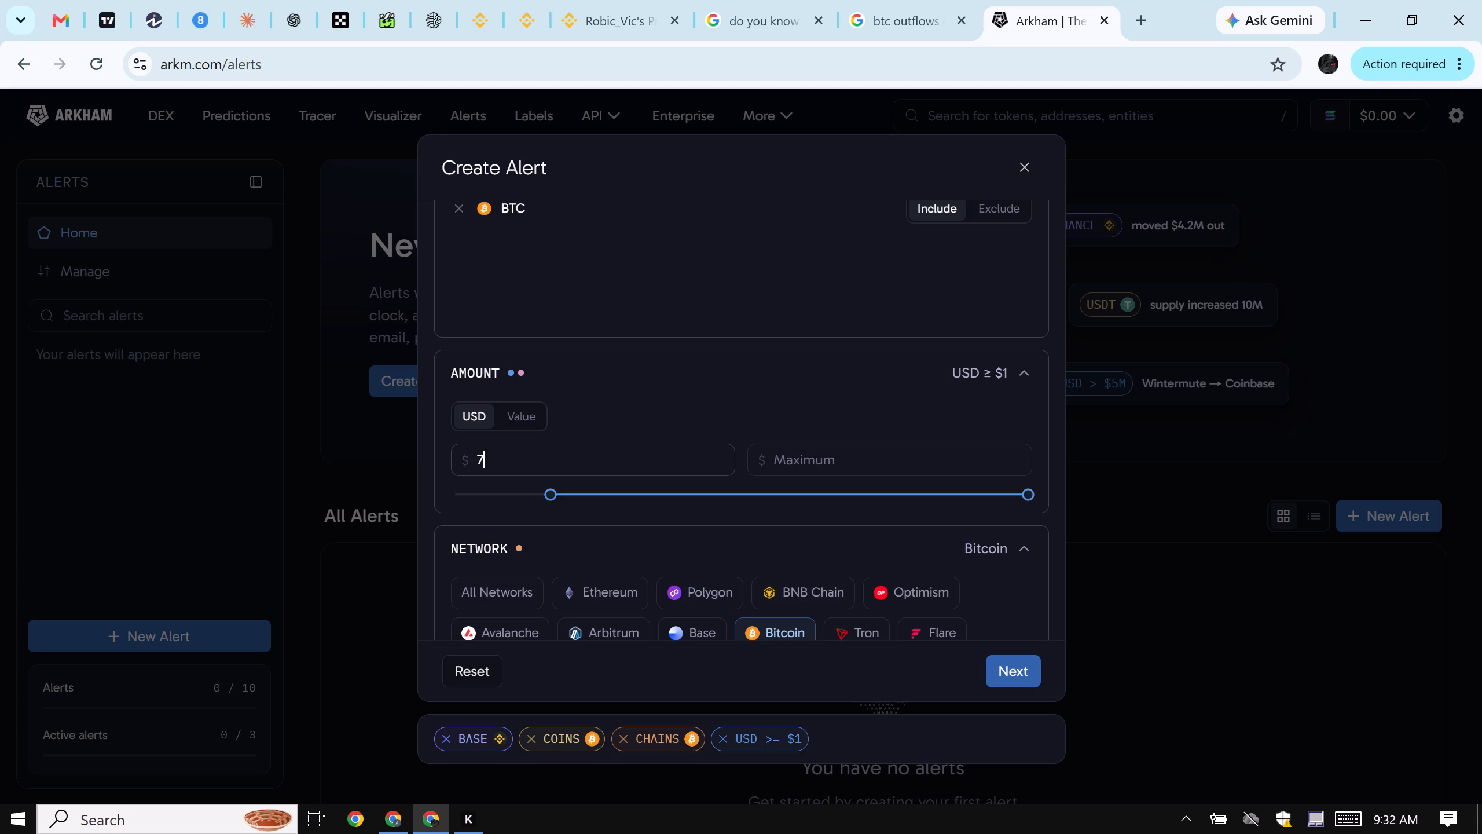
text(0000)
Enter 6,666,666 as the alert's maximum USD amount, and lower the maximum to $1M.
click(824, 461)
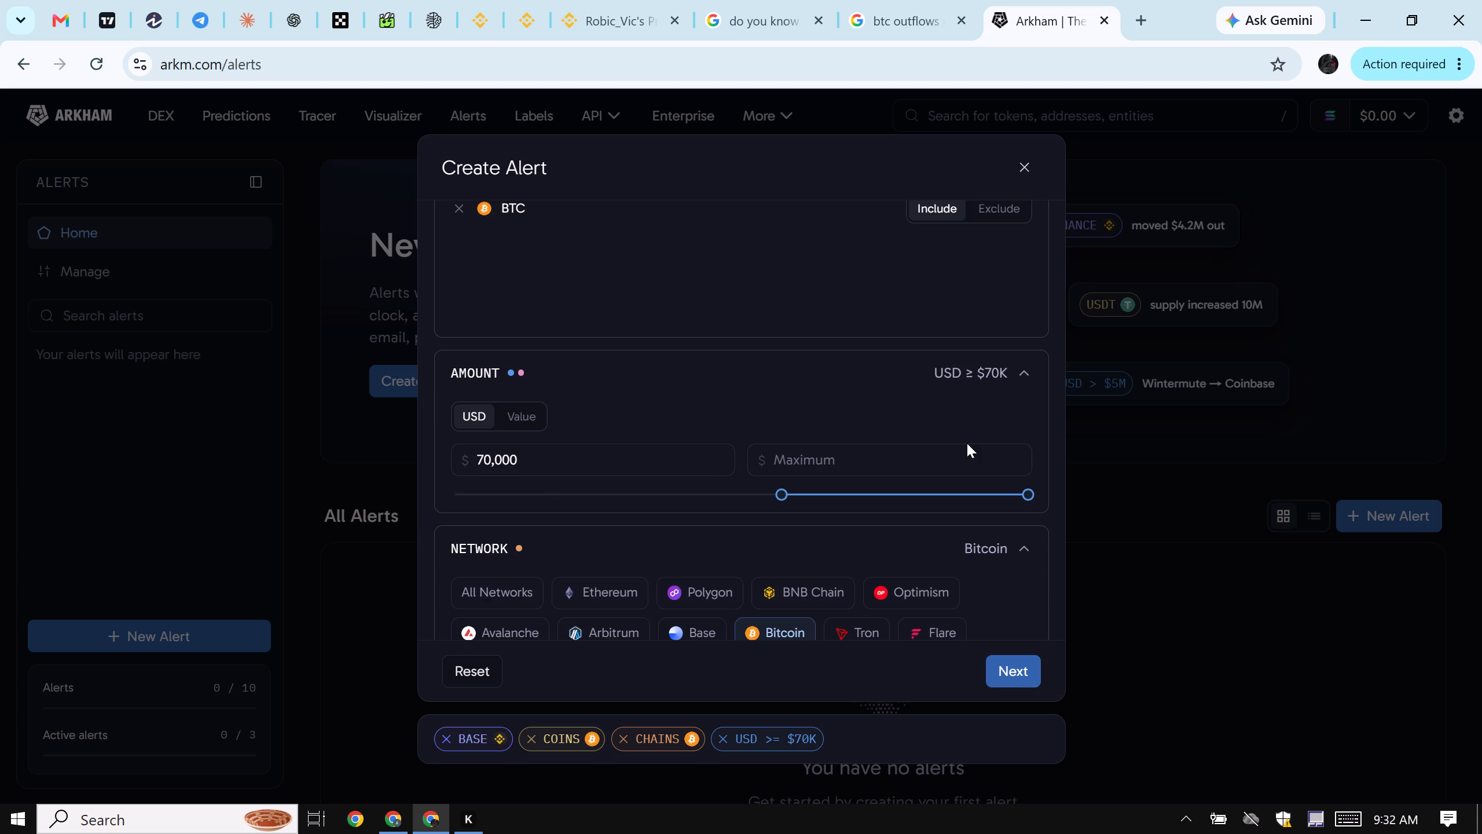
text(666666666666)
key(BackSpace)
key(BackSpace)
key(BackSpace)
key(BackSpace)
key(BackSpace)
drag(939, 493, 854, 514)
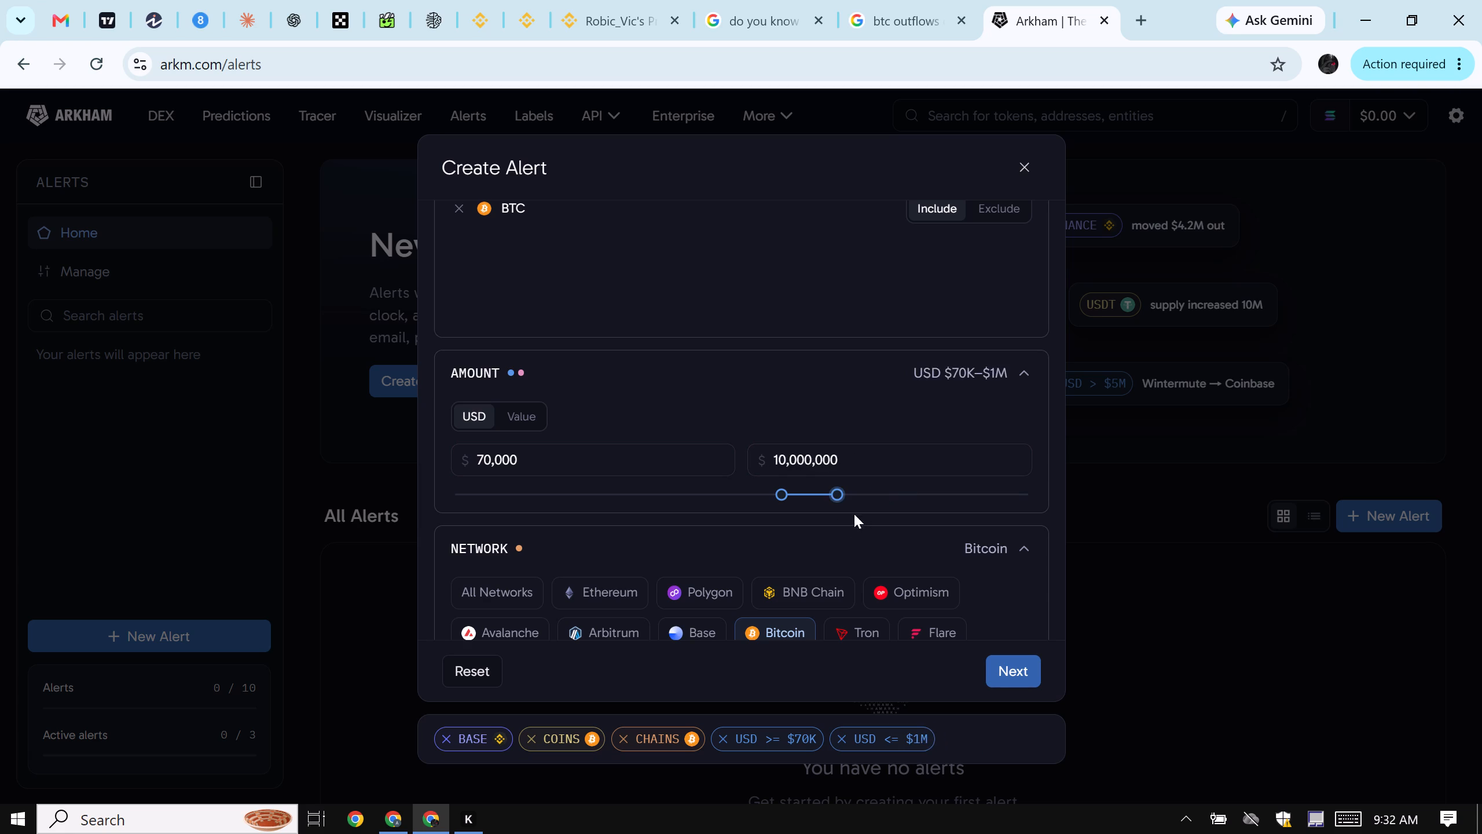
Raise the alert's maximum transfer amount to 100,000,000 USD and continue to the alert name and delivery settings.
drag(854, 514, 1017, 499)
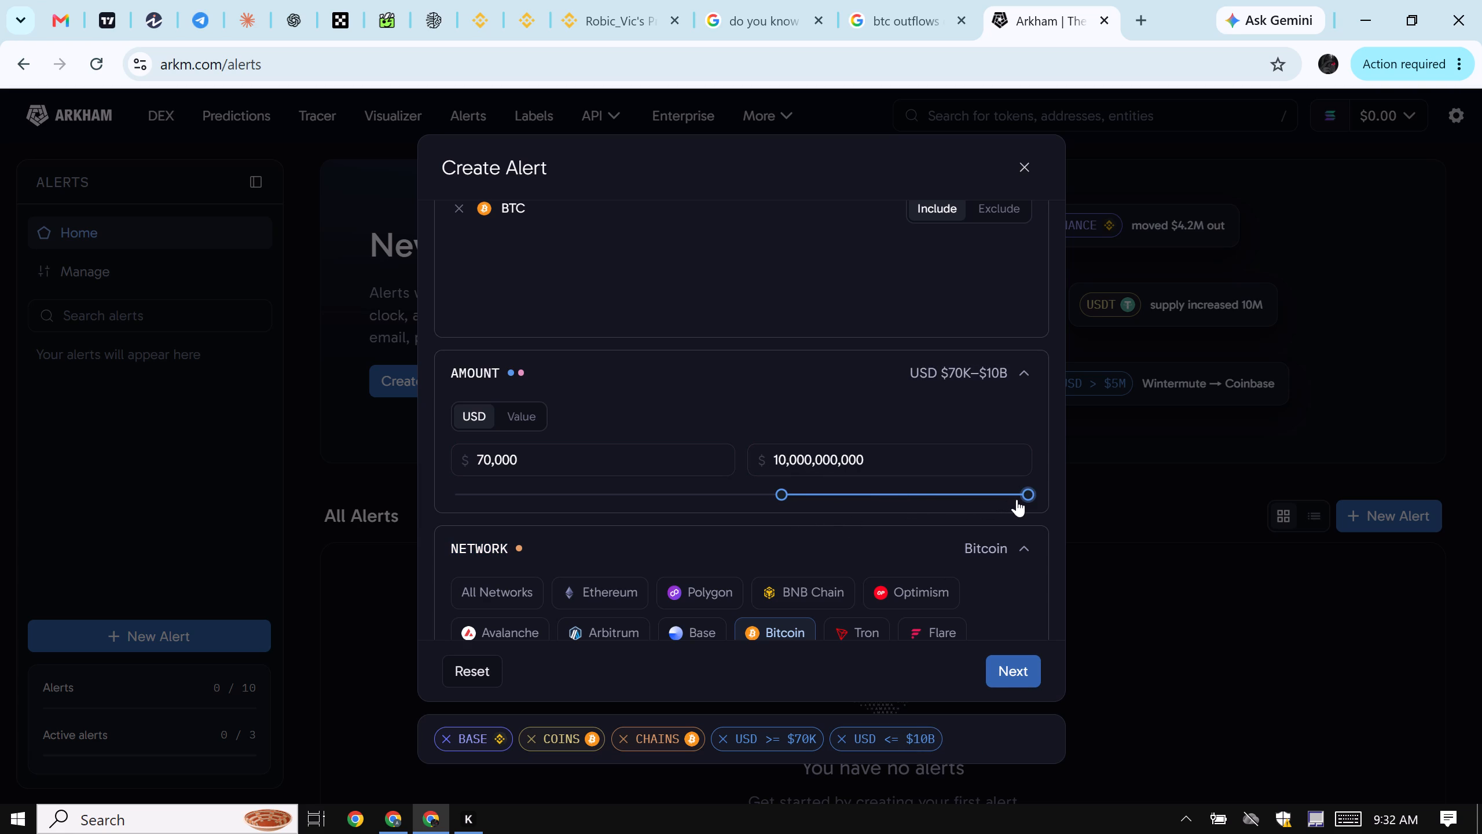
drag(1017, 499, 1006, 496)
drag(1006, 496, 944, 507)
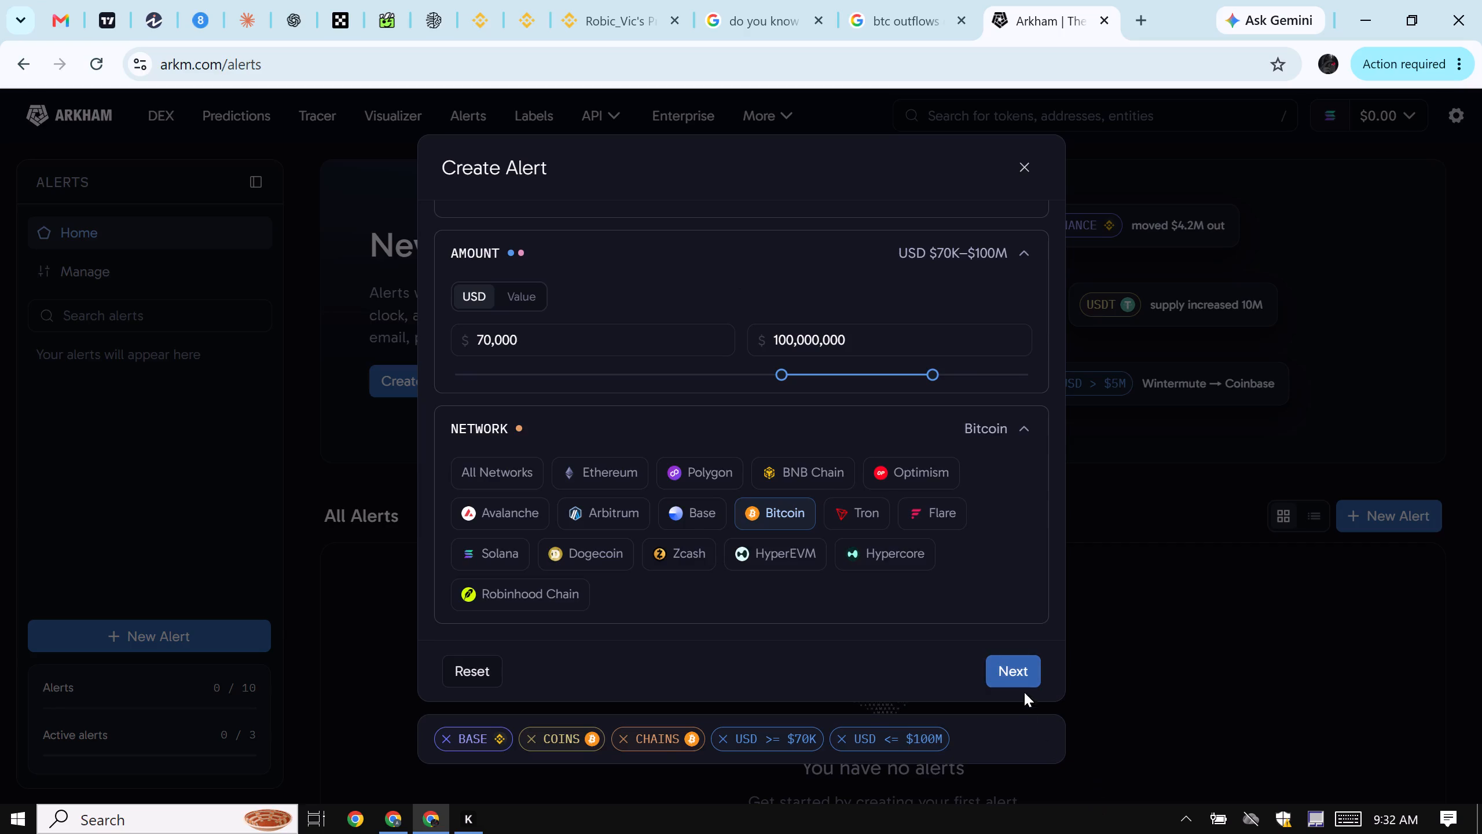
click(1022, 682)
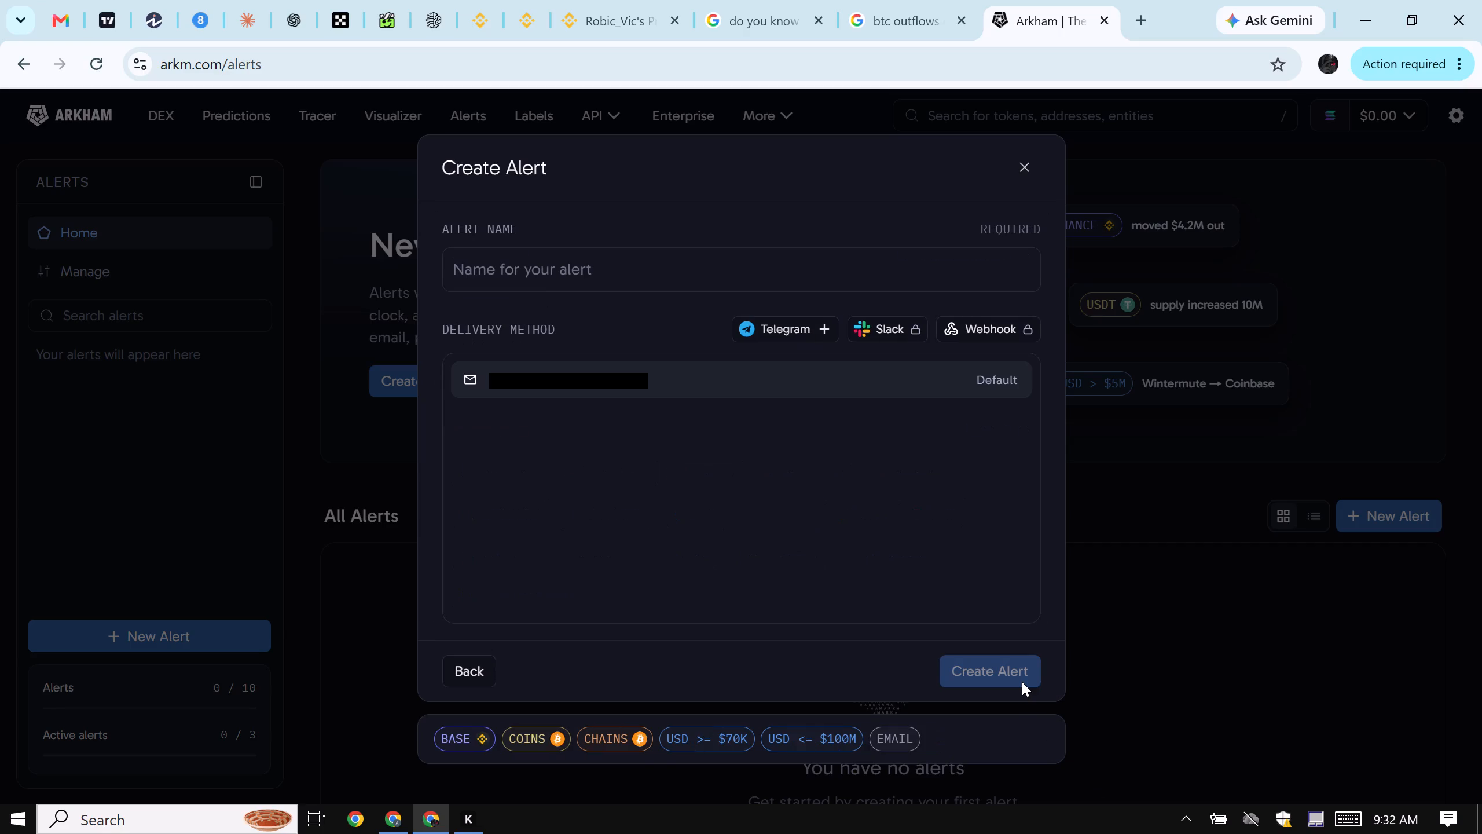
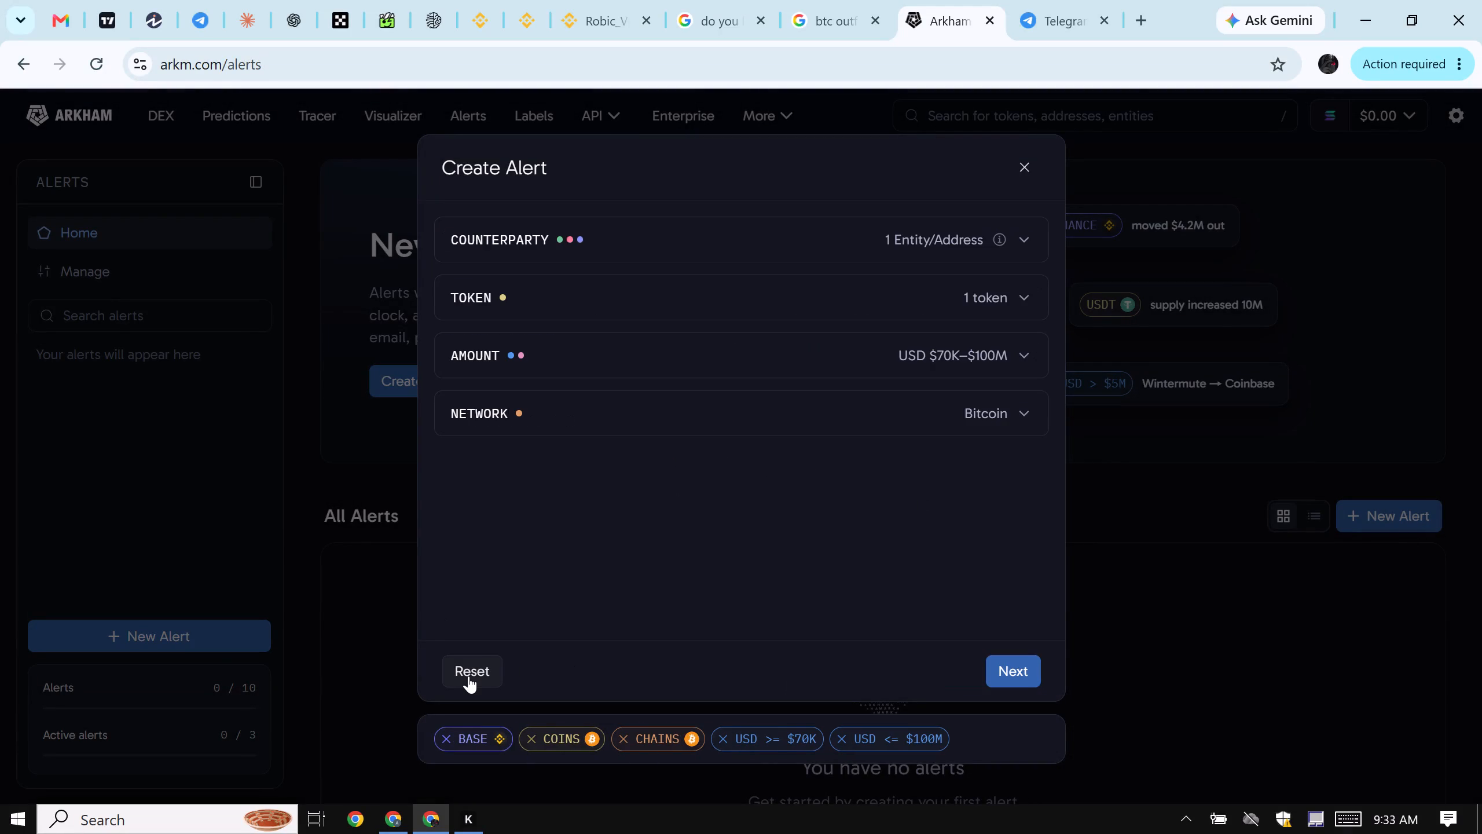
Discard the draft alert, reload the Alerts page, and collapse its sidebar.
click(1013, 173)
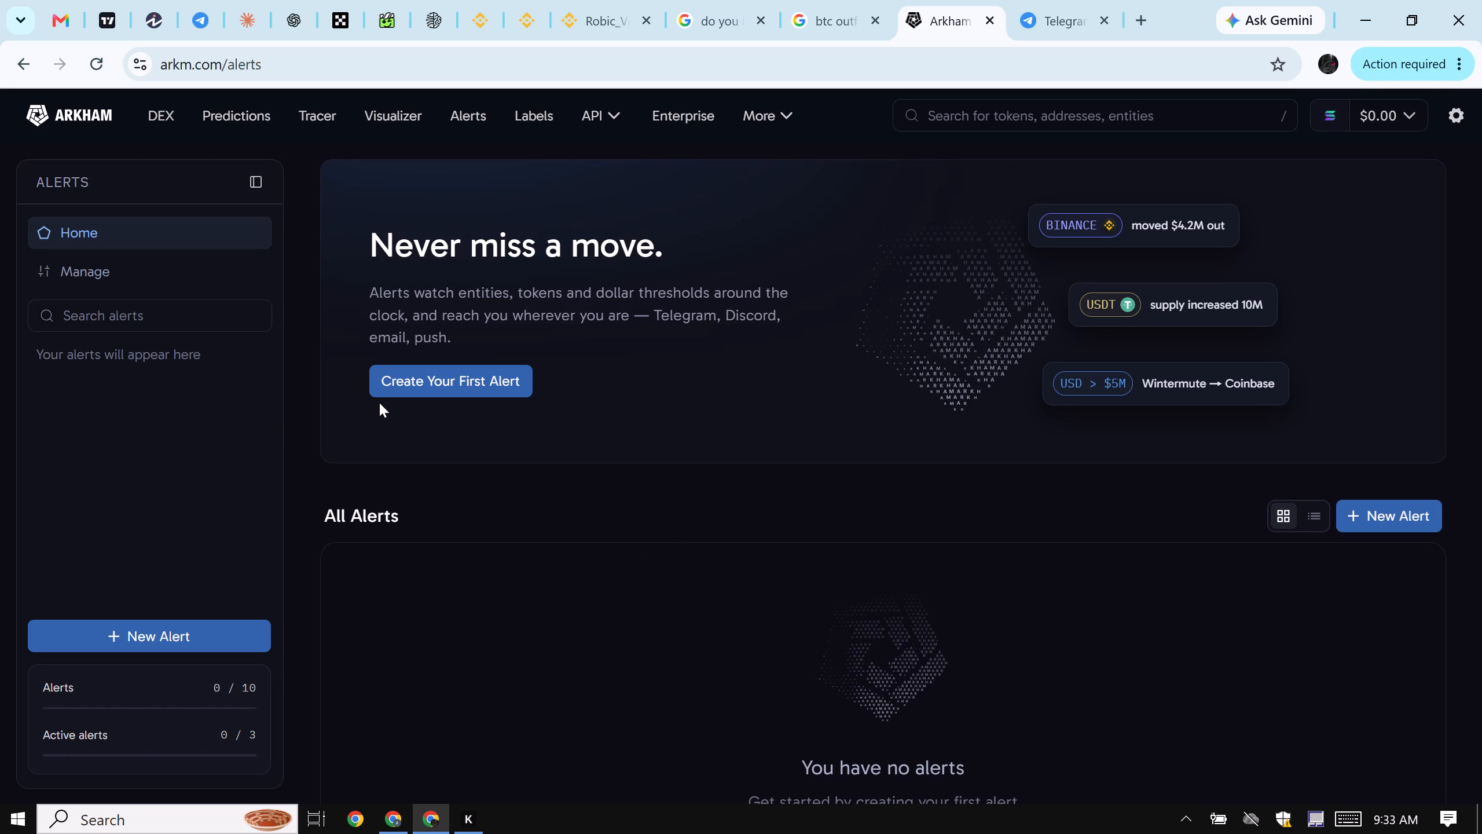
click(102, 56)
click(259, 174)
click(79, 180)
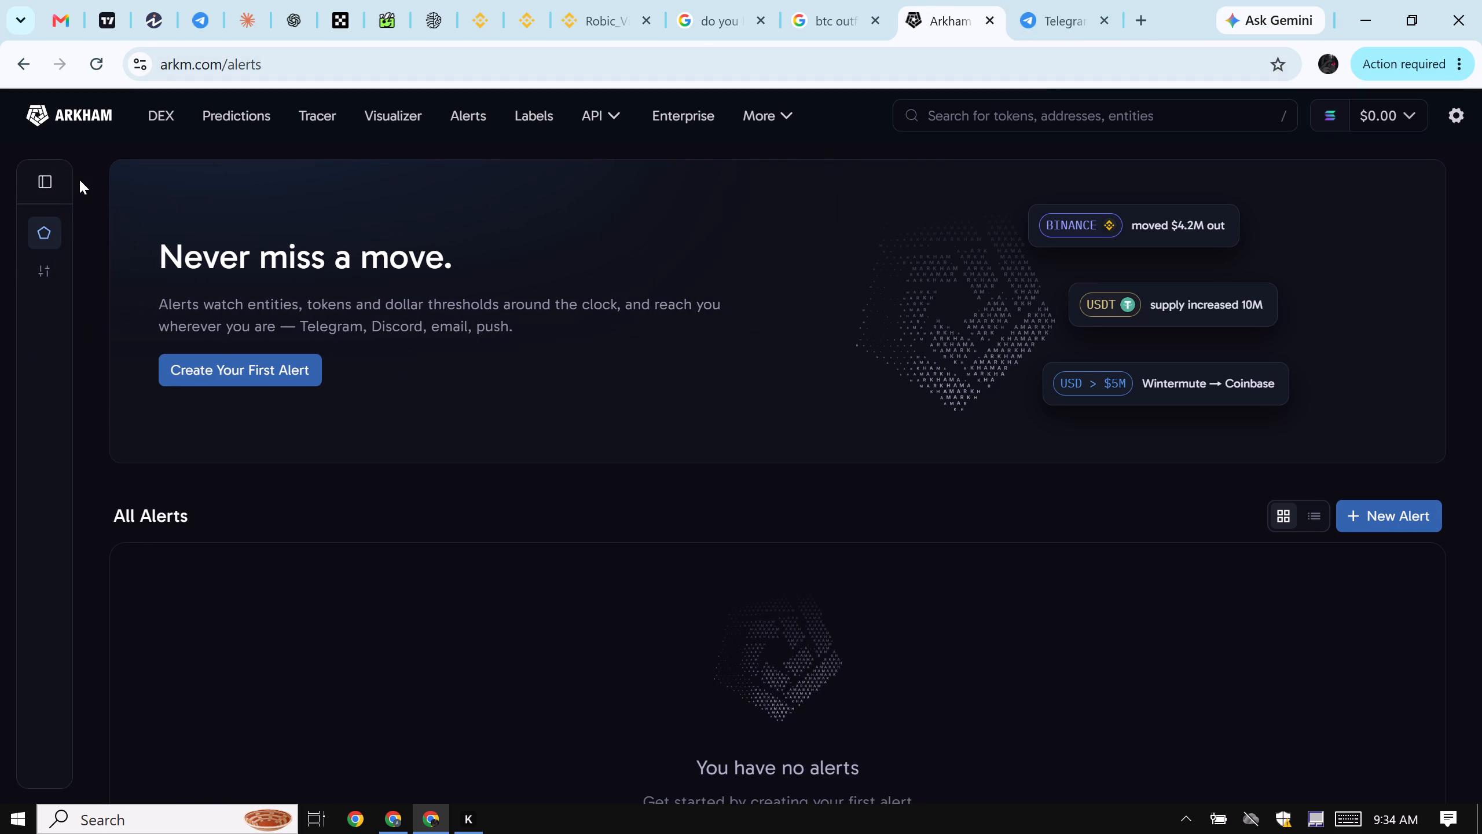
Start a new alert and add BTC as its token, searching for "btc".
click(219, 386)
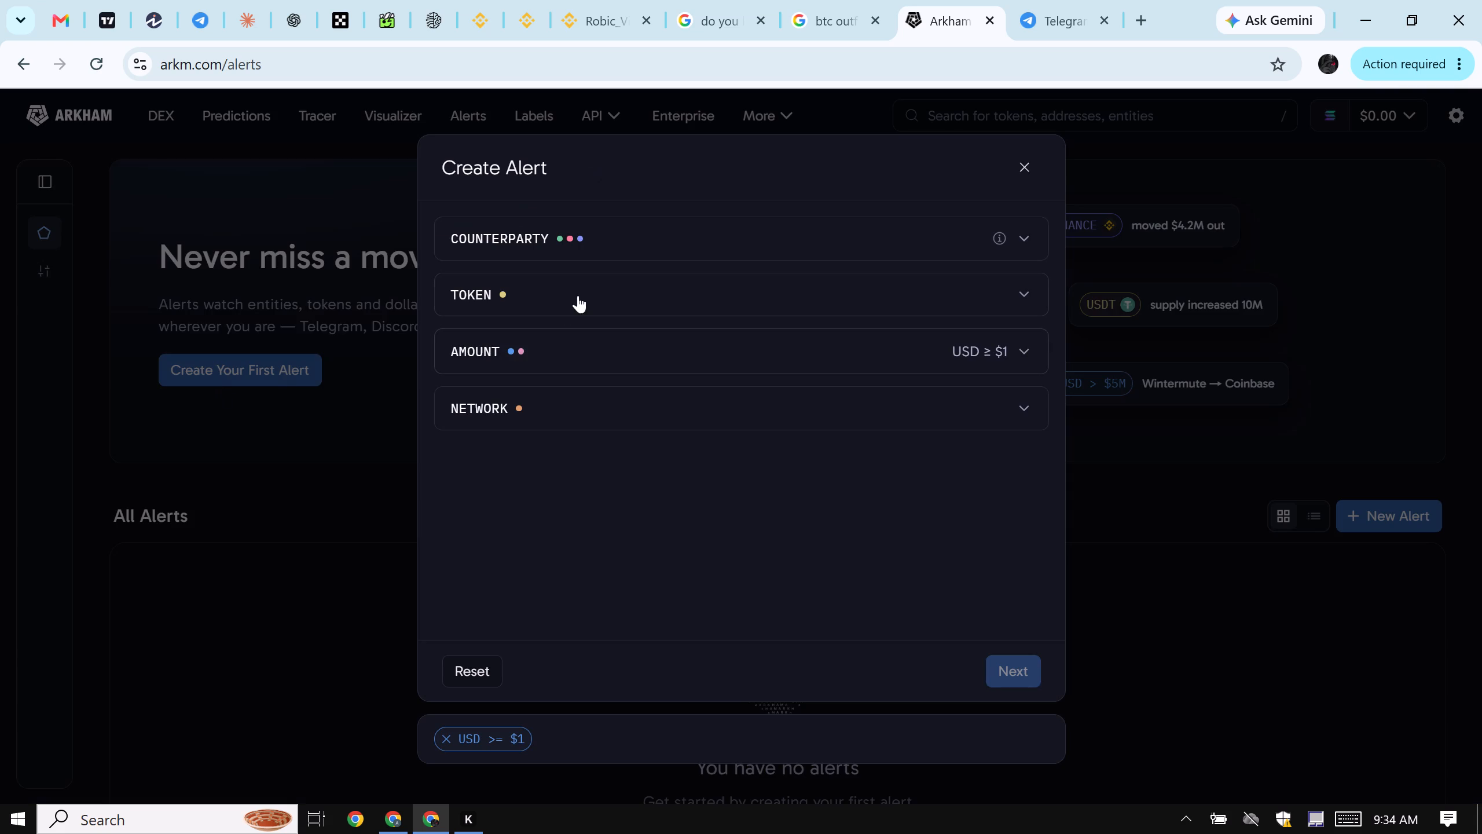
click(597, 289)
click(632, 327)
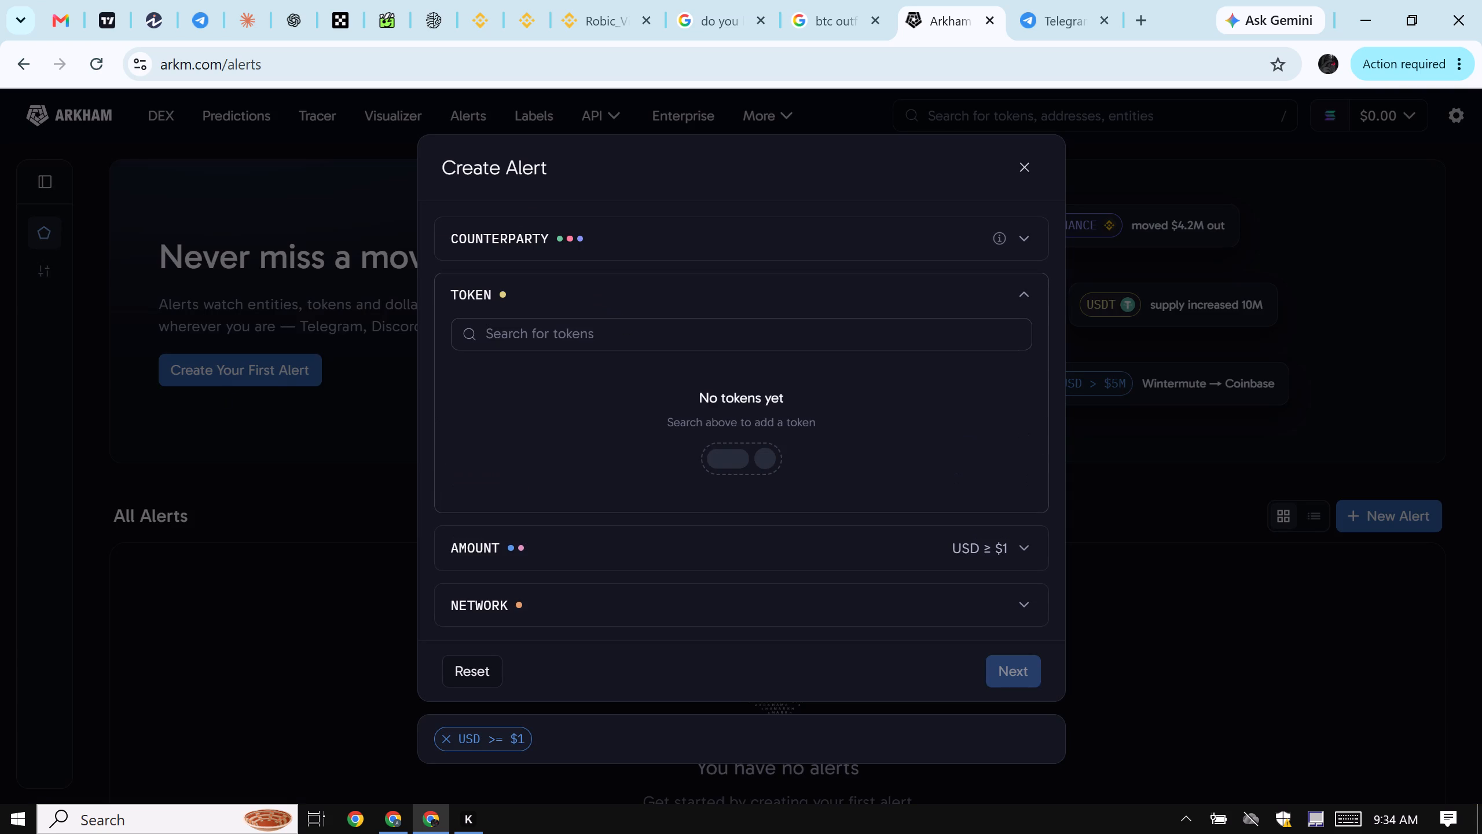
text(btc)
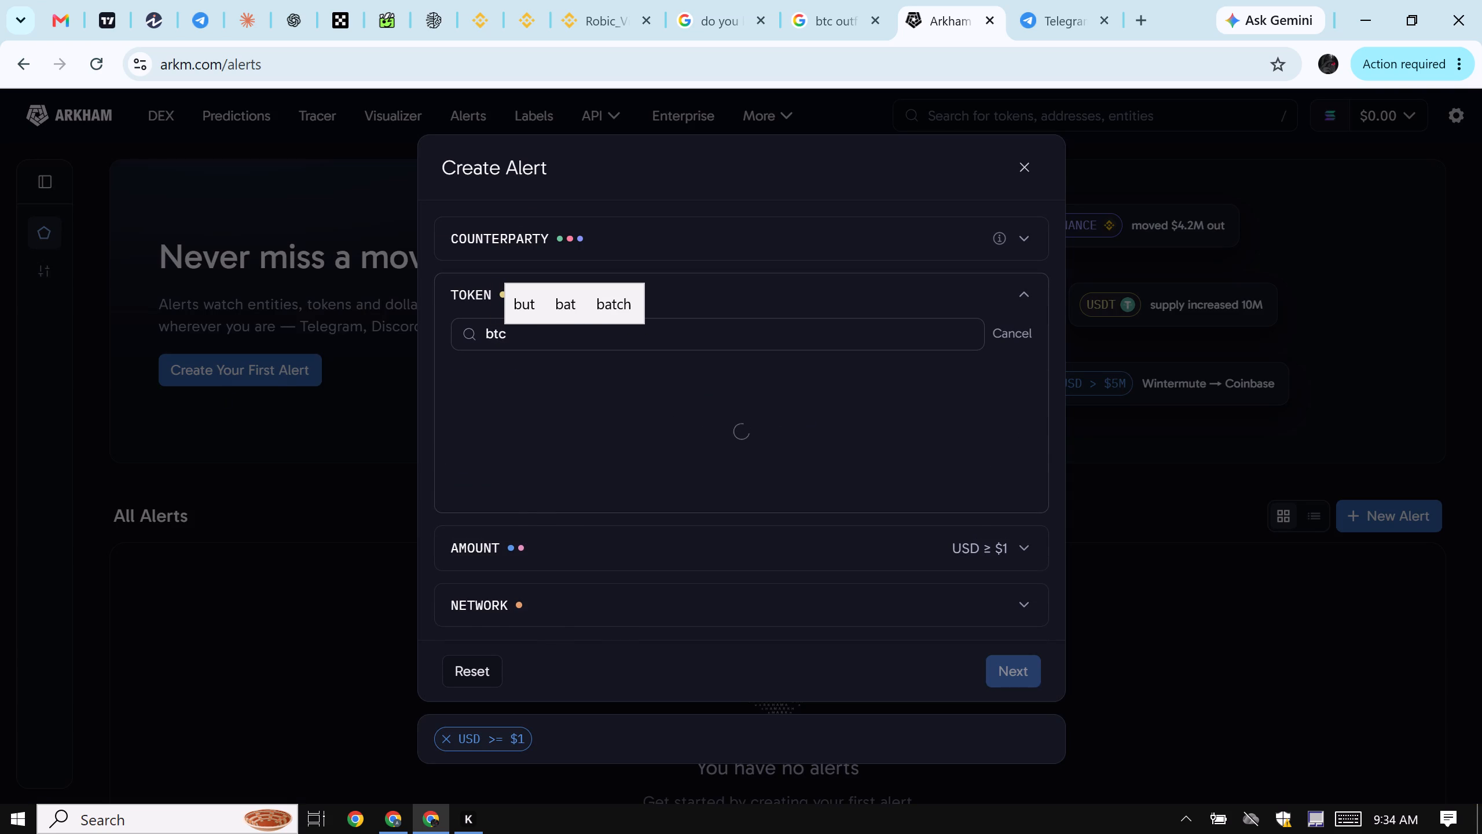
click(544, 405)
Add the Binance exchange entity (Cex) as the counterparty, keep BTC included, and proceed to the alert's name and delivery settings.
click(577, 246)
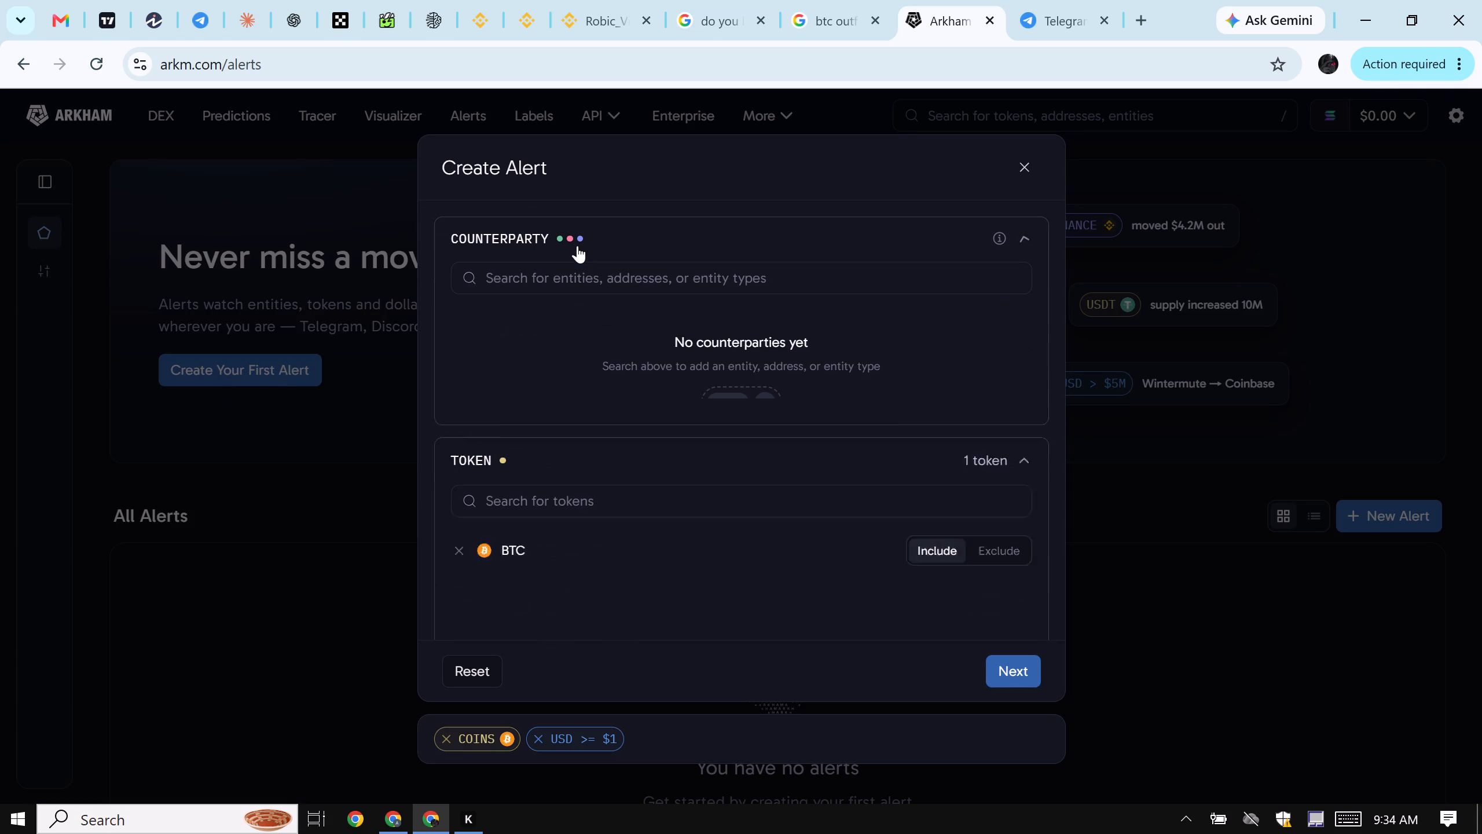
click(591, 279)
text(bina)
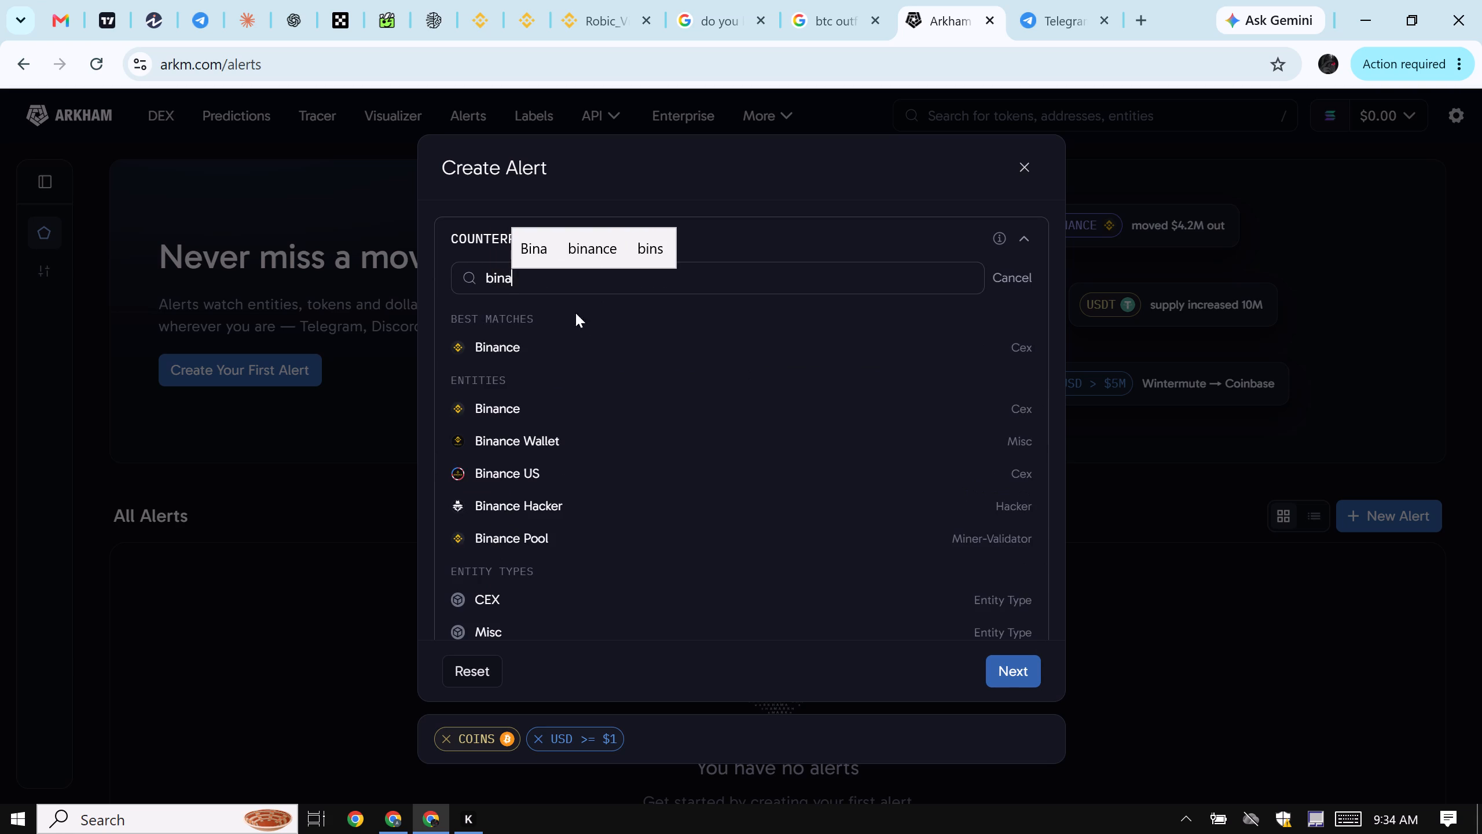
click(569, 348)
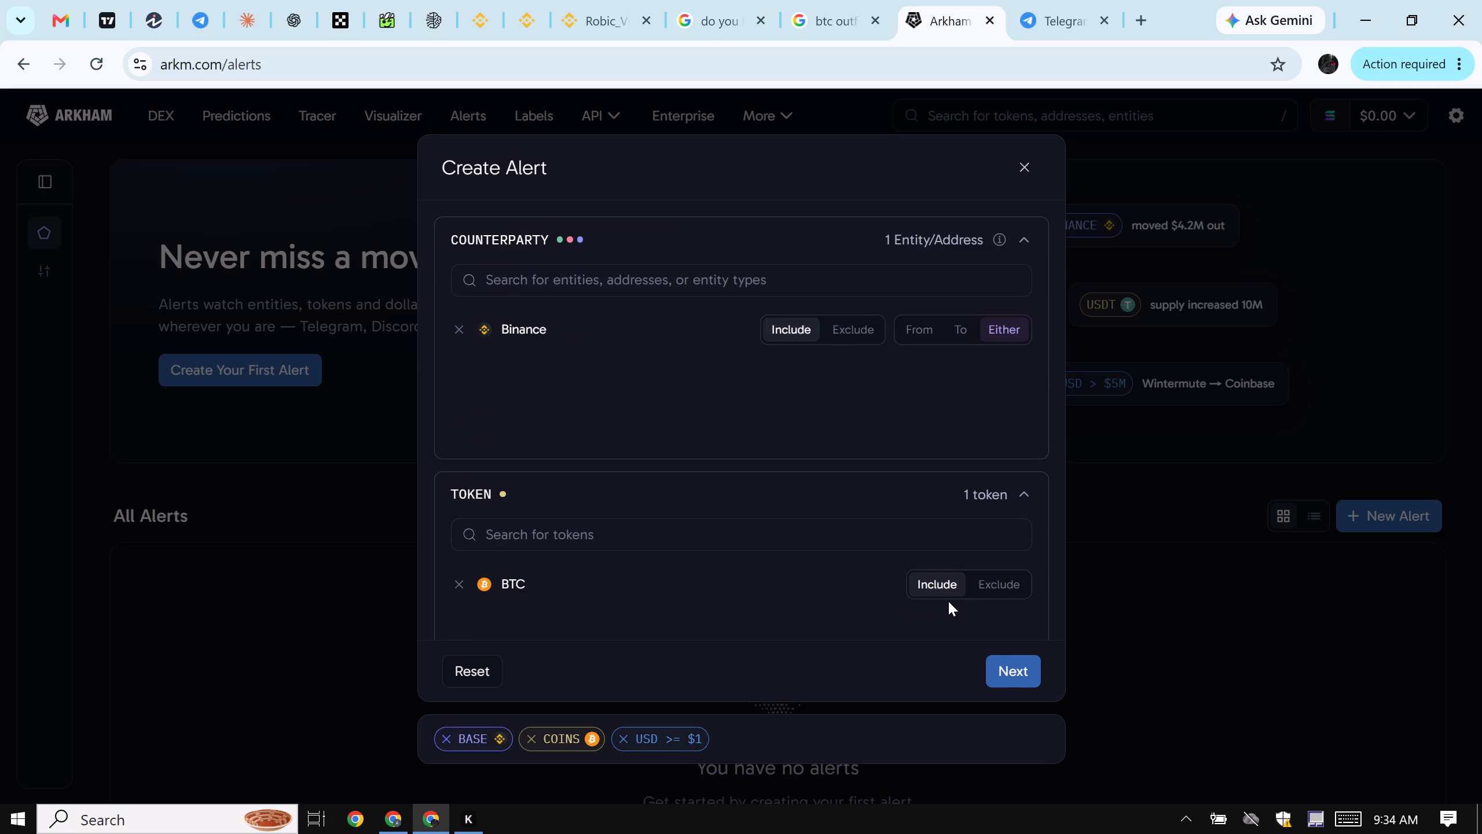
click(937, 590)
click(1021, 685)
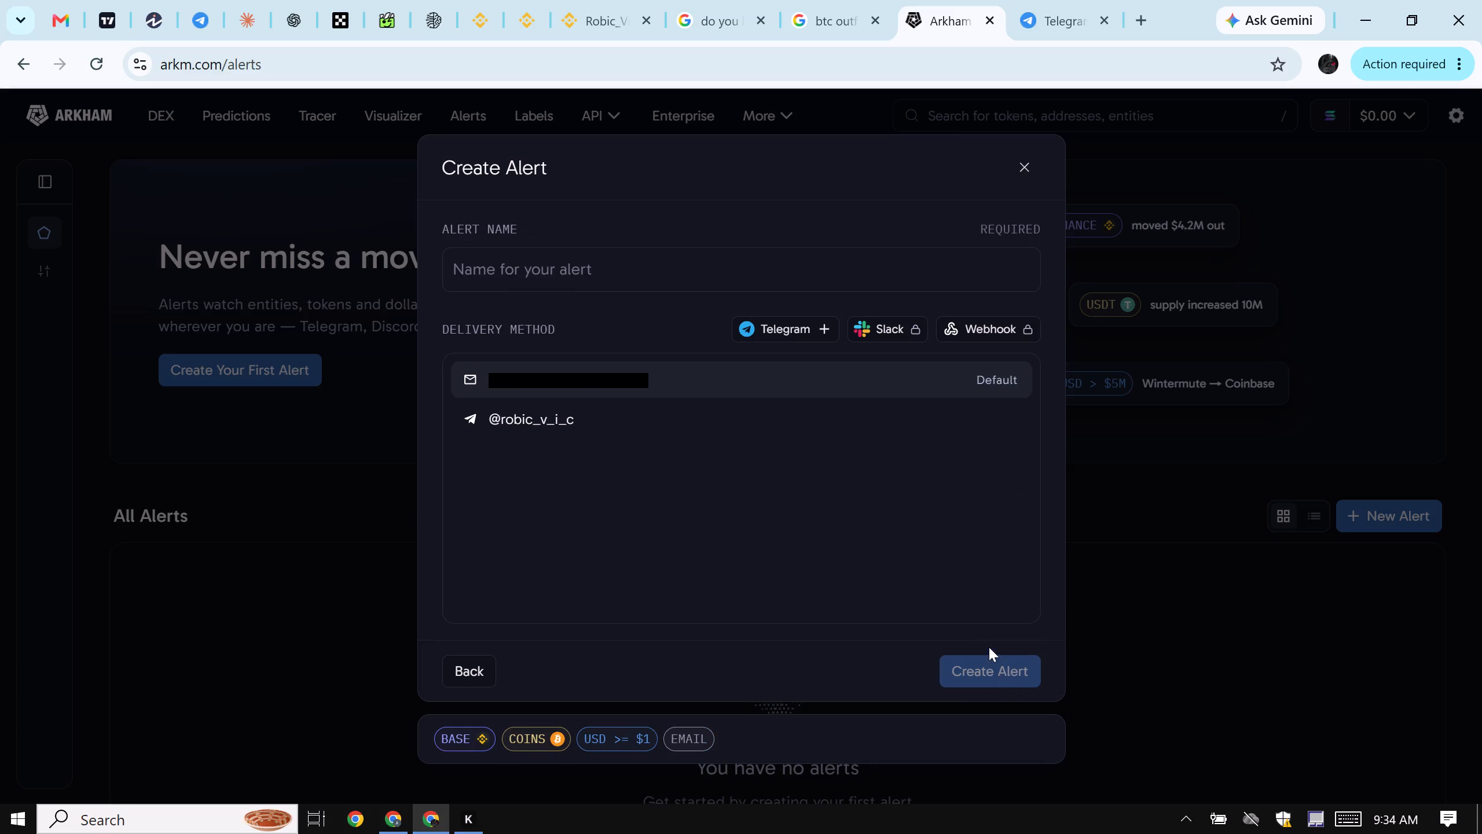
Name the alert "Robic alerts".
click(628, 278)
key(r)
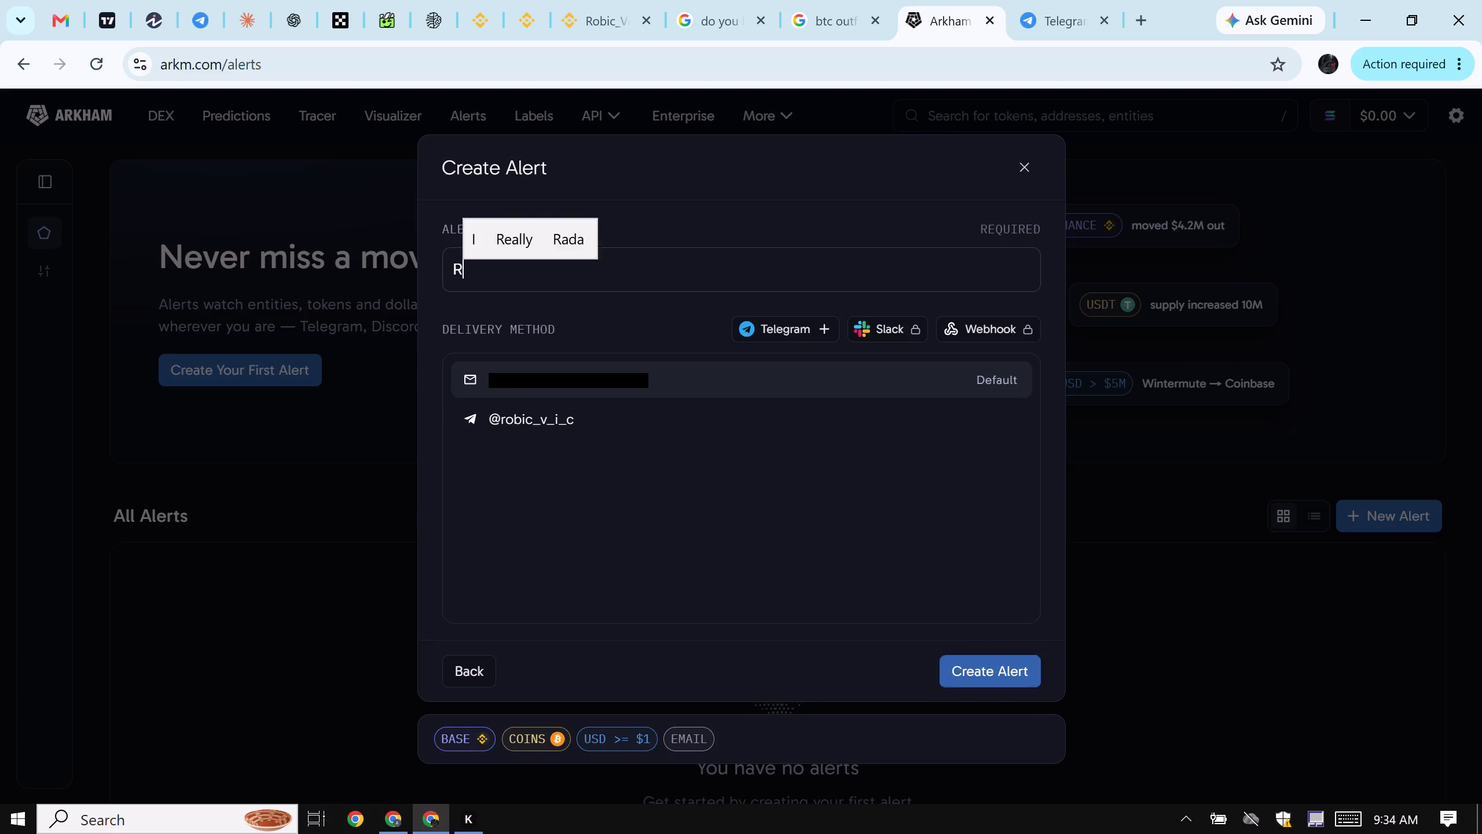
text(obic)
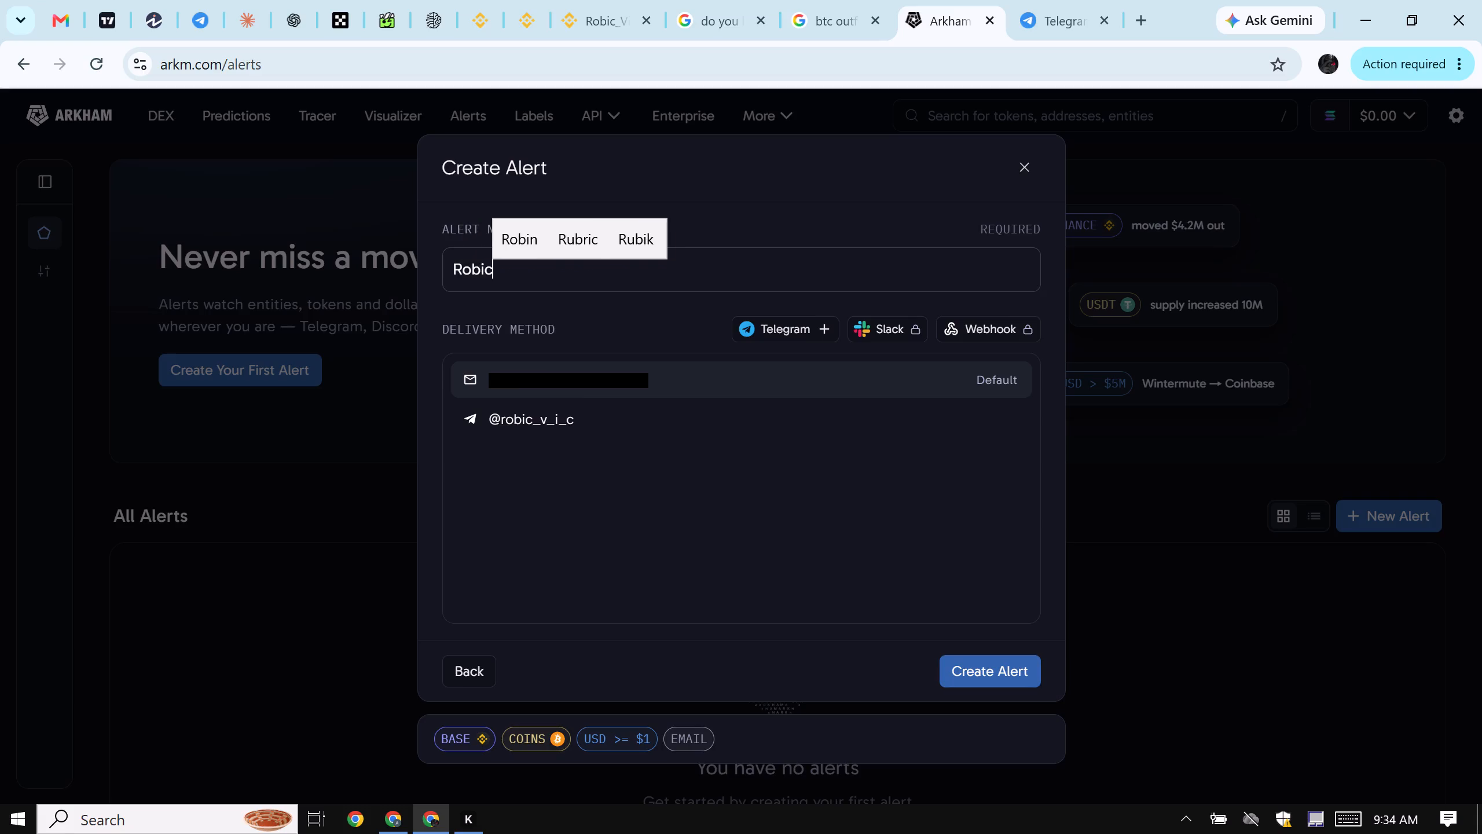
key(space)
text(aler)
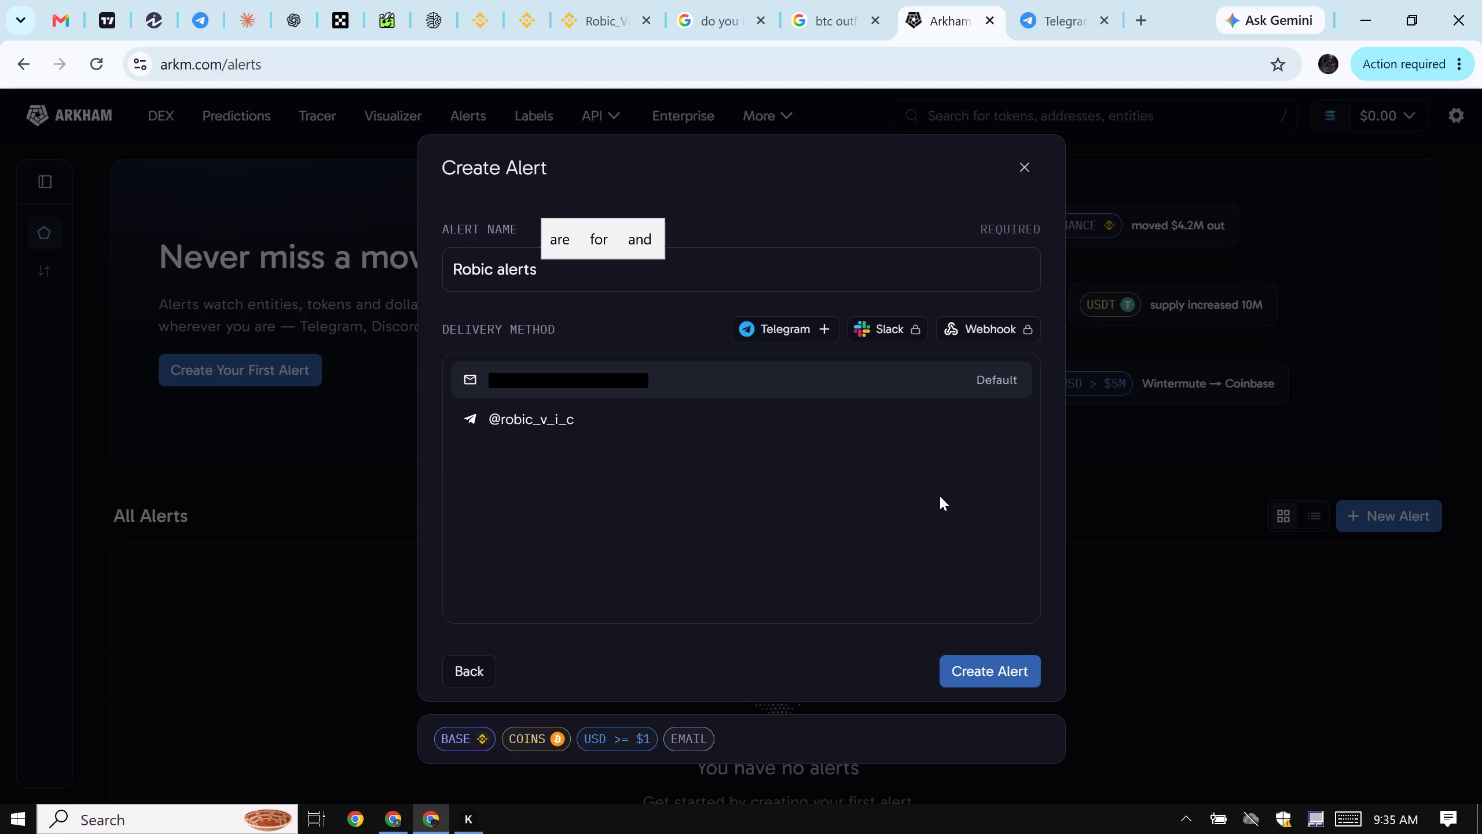
Create the alert named Robic alerts with the default email delivery method.
click(1005, 674)
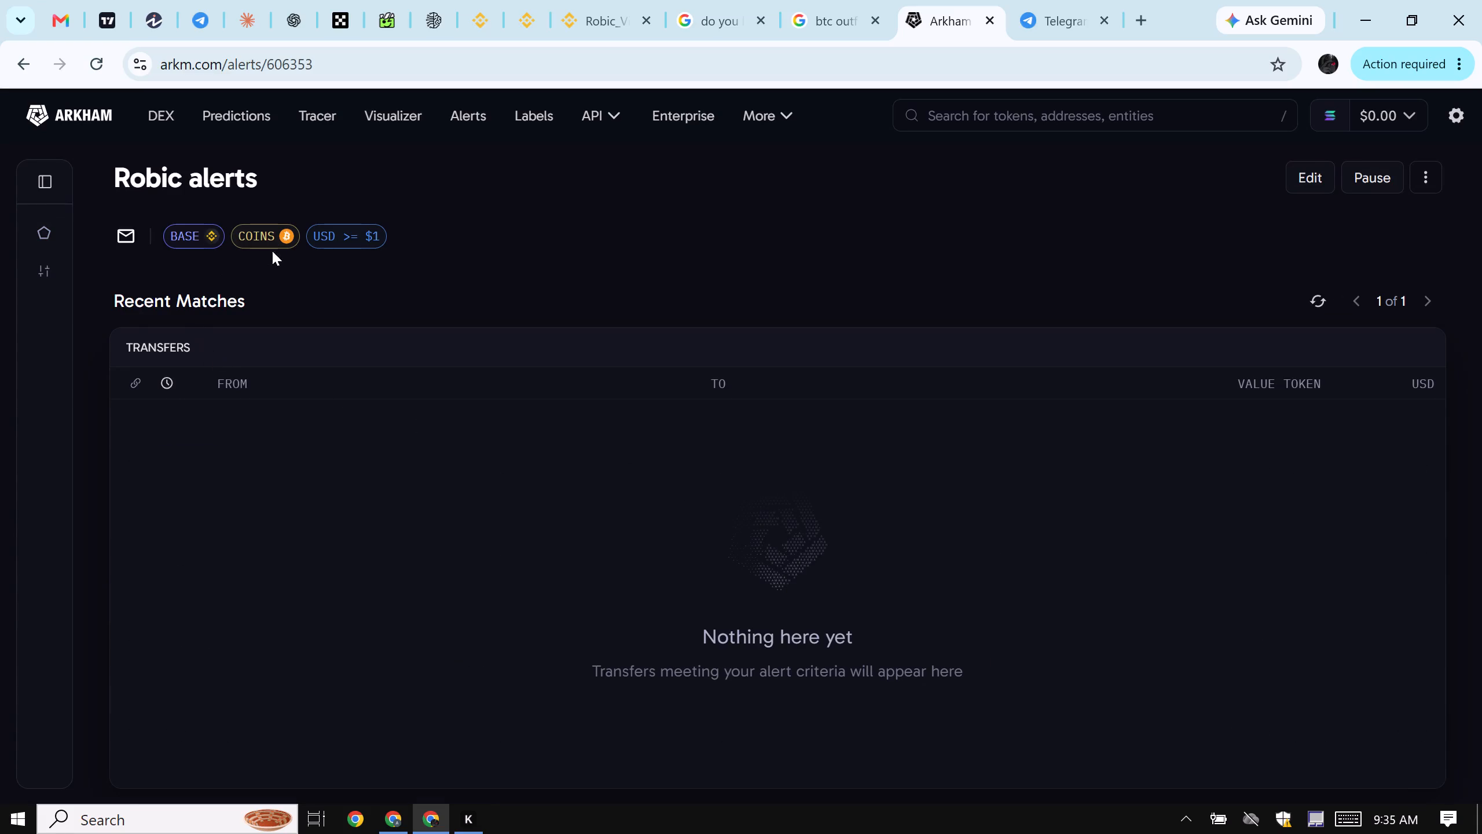
click(340, 235)
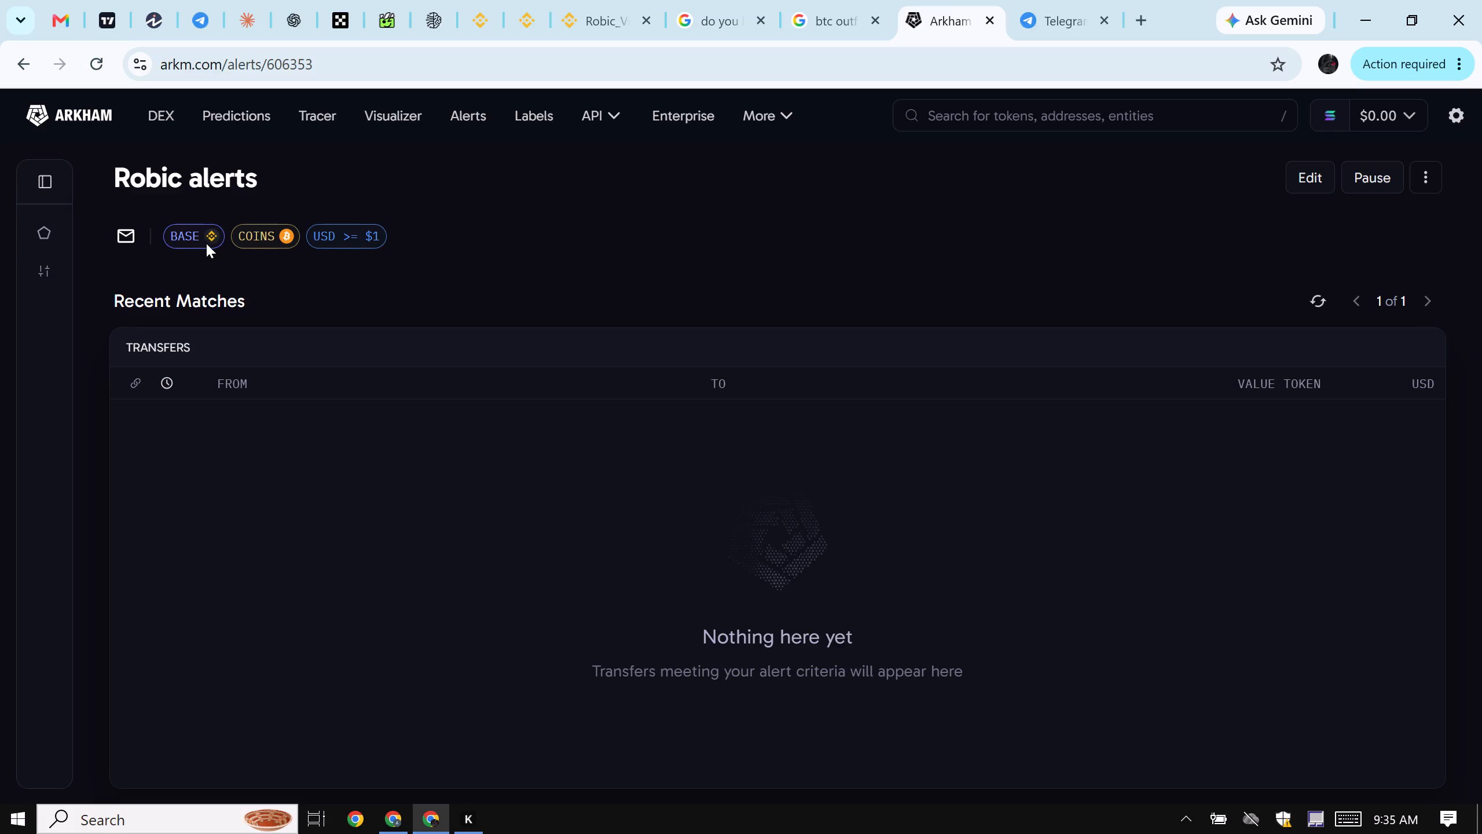
click(205, 243)
Open Robic alerts for editing from the alerts list and expand its counterparty filter.
click(39, 227)
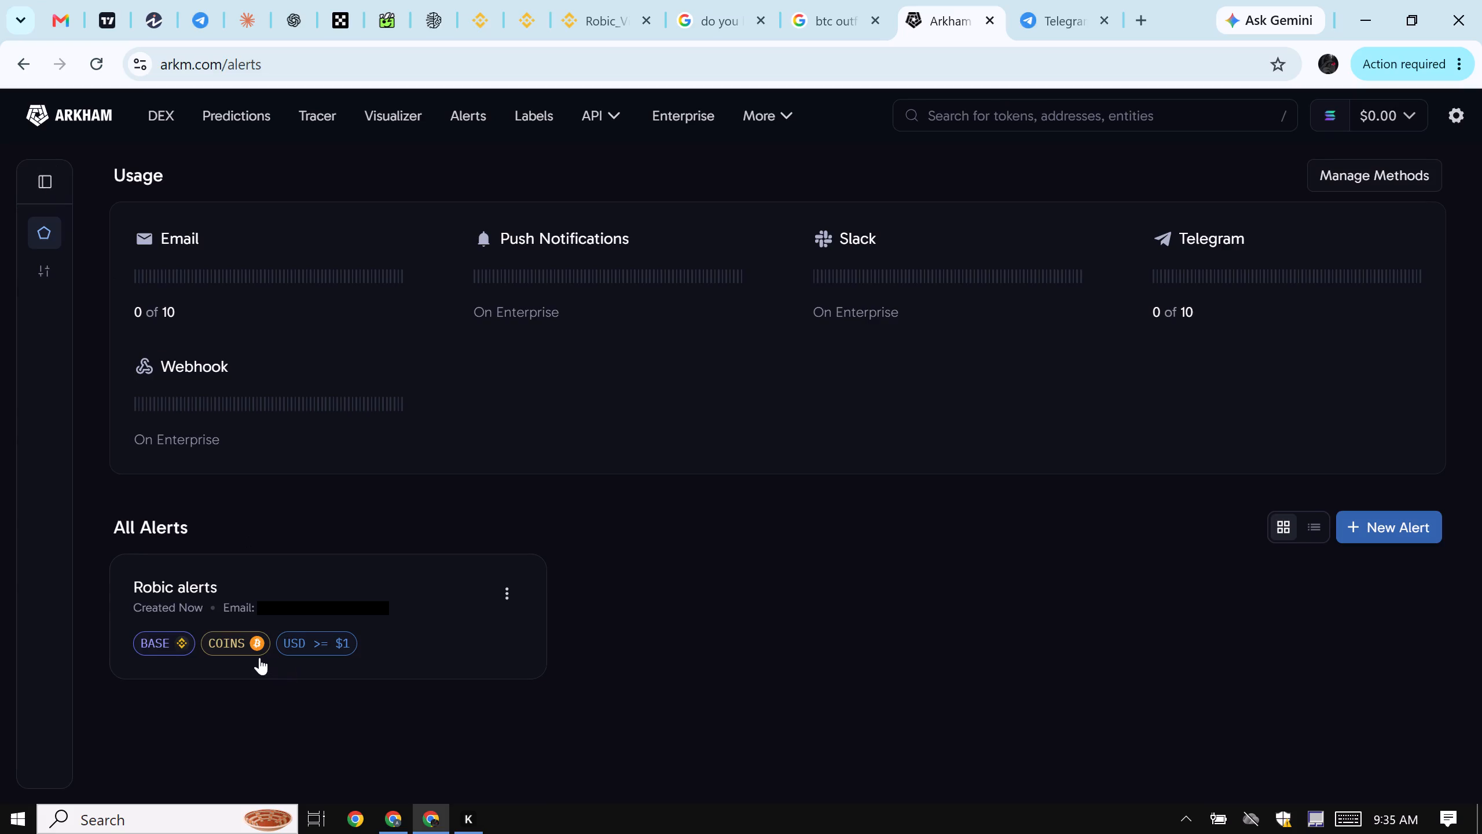
click(514, 599)
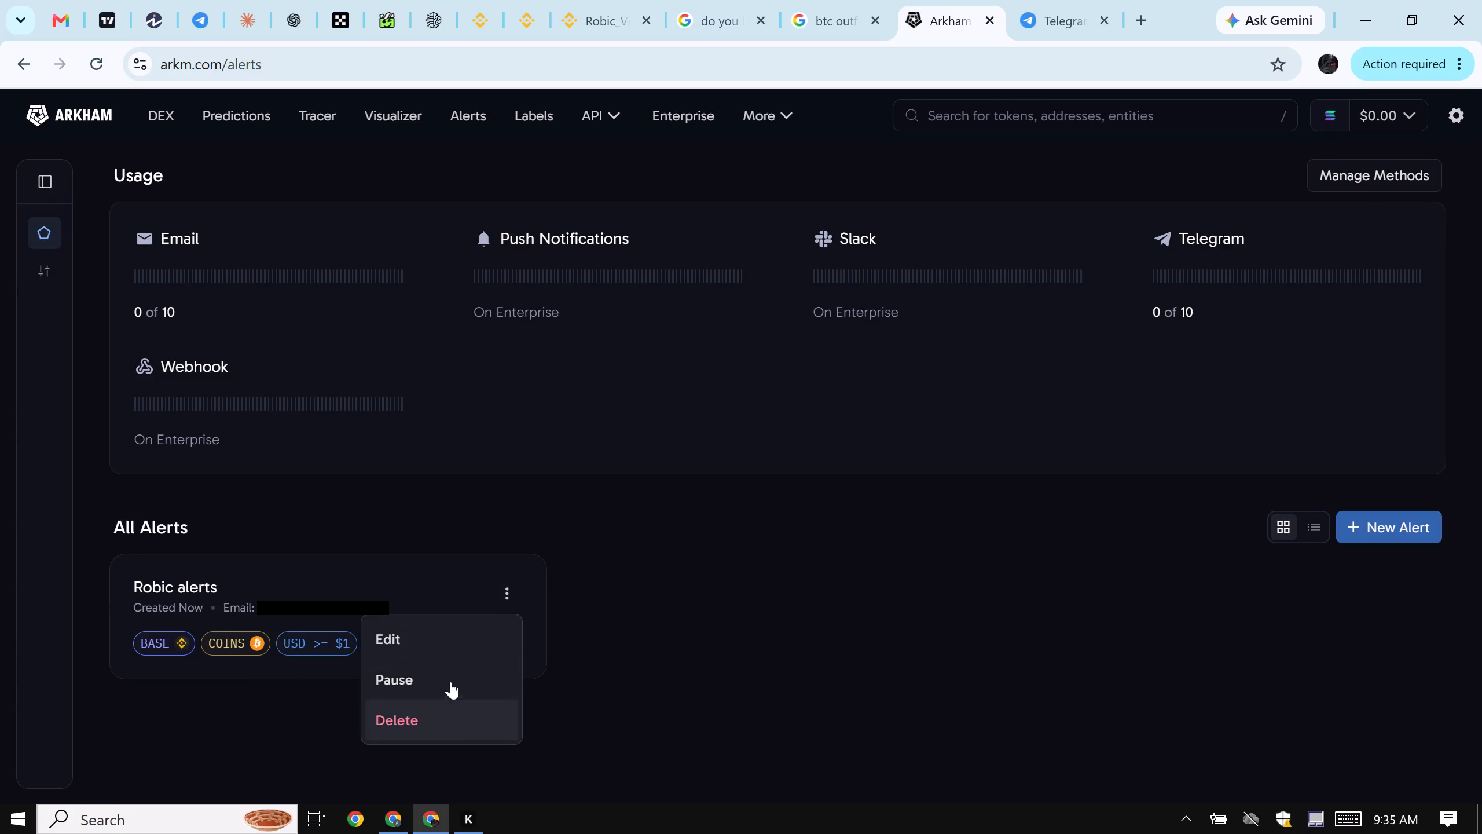
click(450, 643)
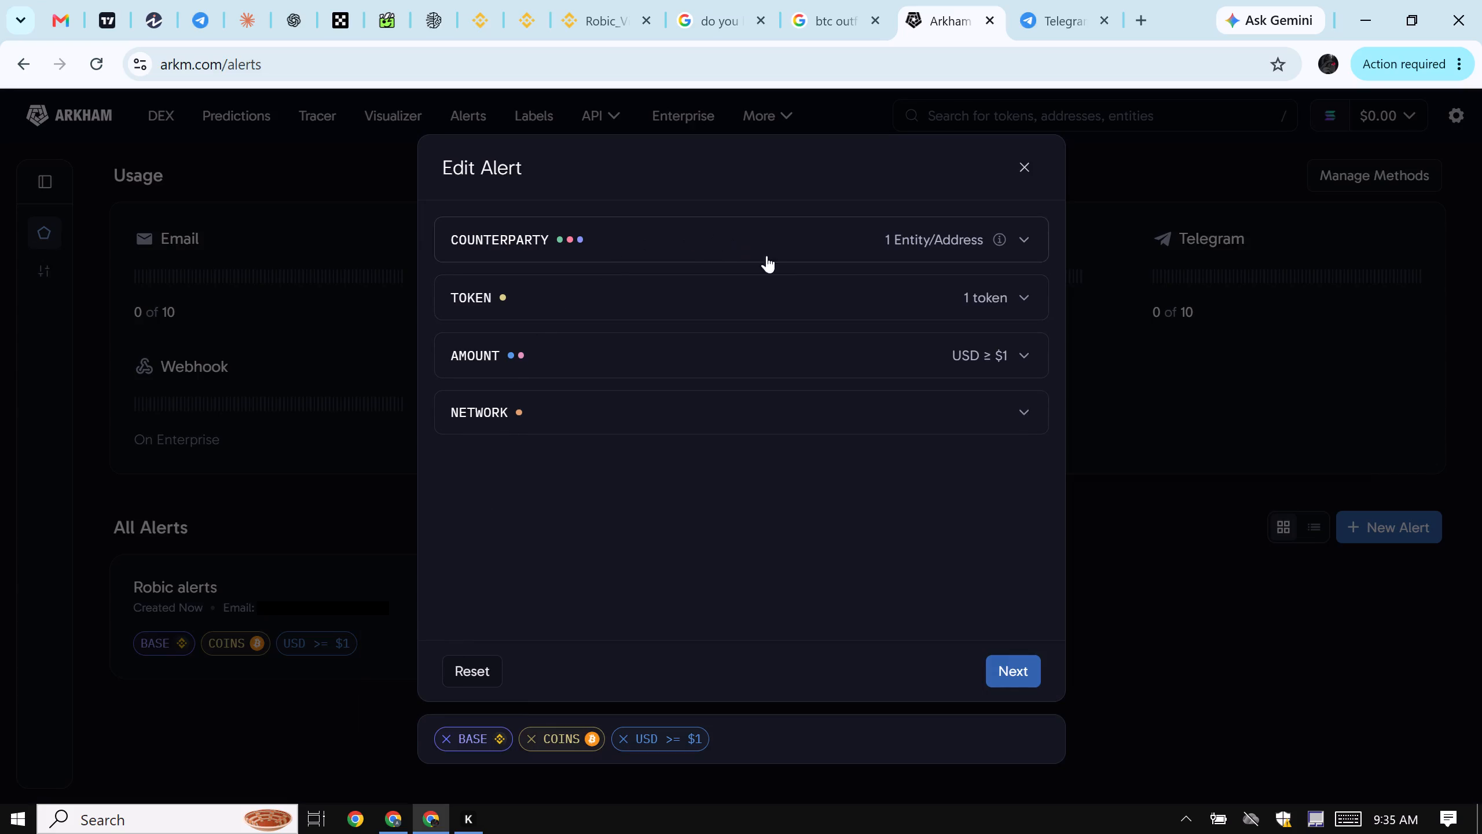
click(799, 239)
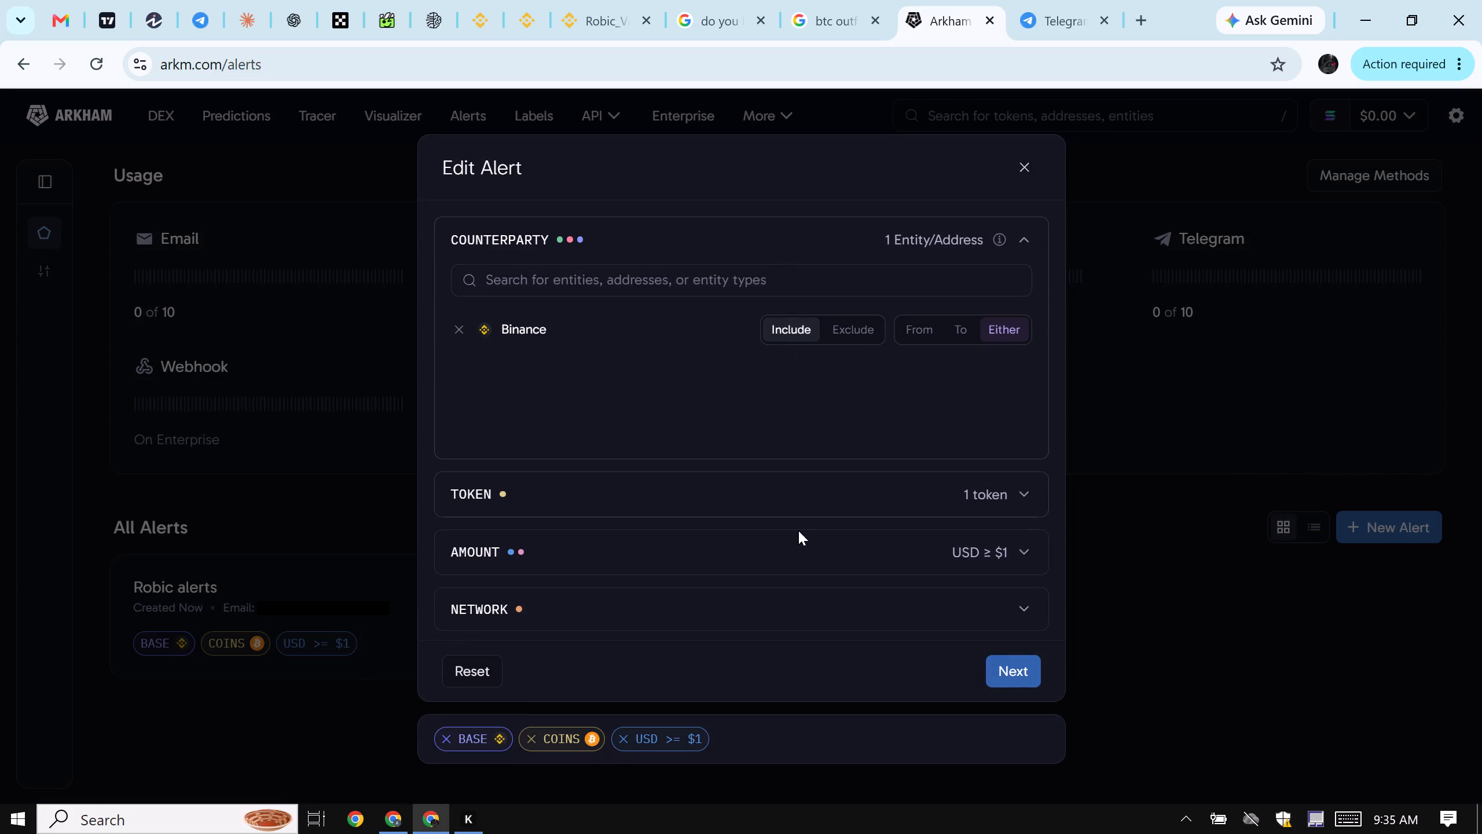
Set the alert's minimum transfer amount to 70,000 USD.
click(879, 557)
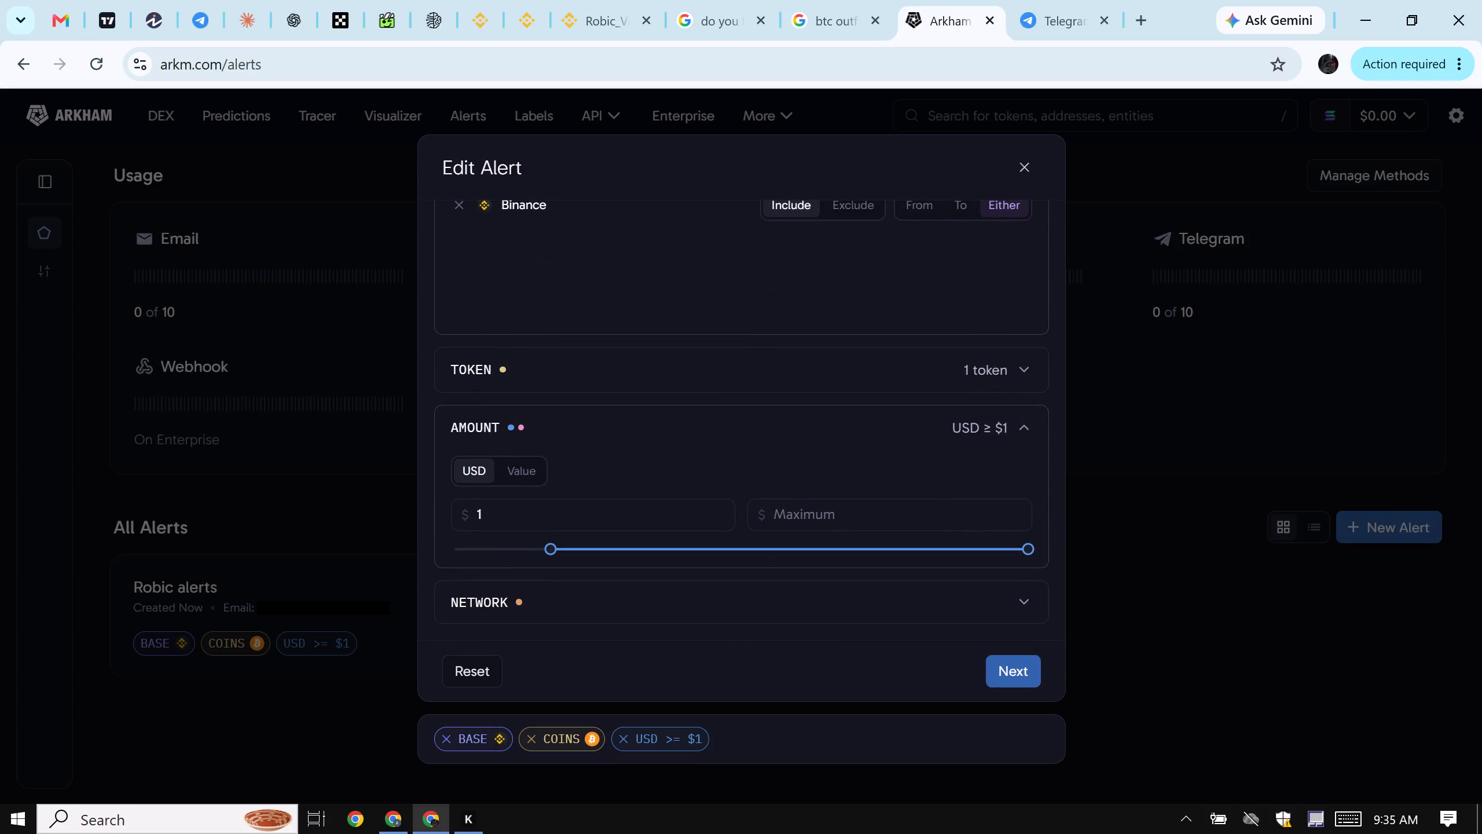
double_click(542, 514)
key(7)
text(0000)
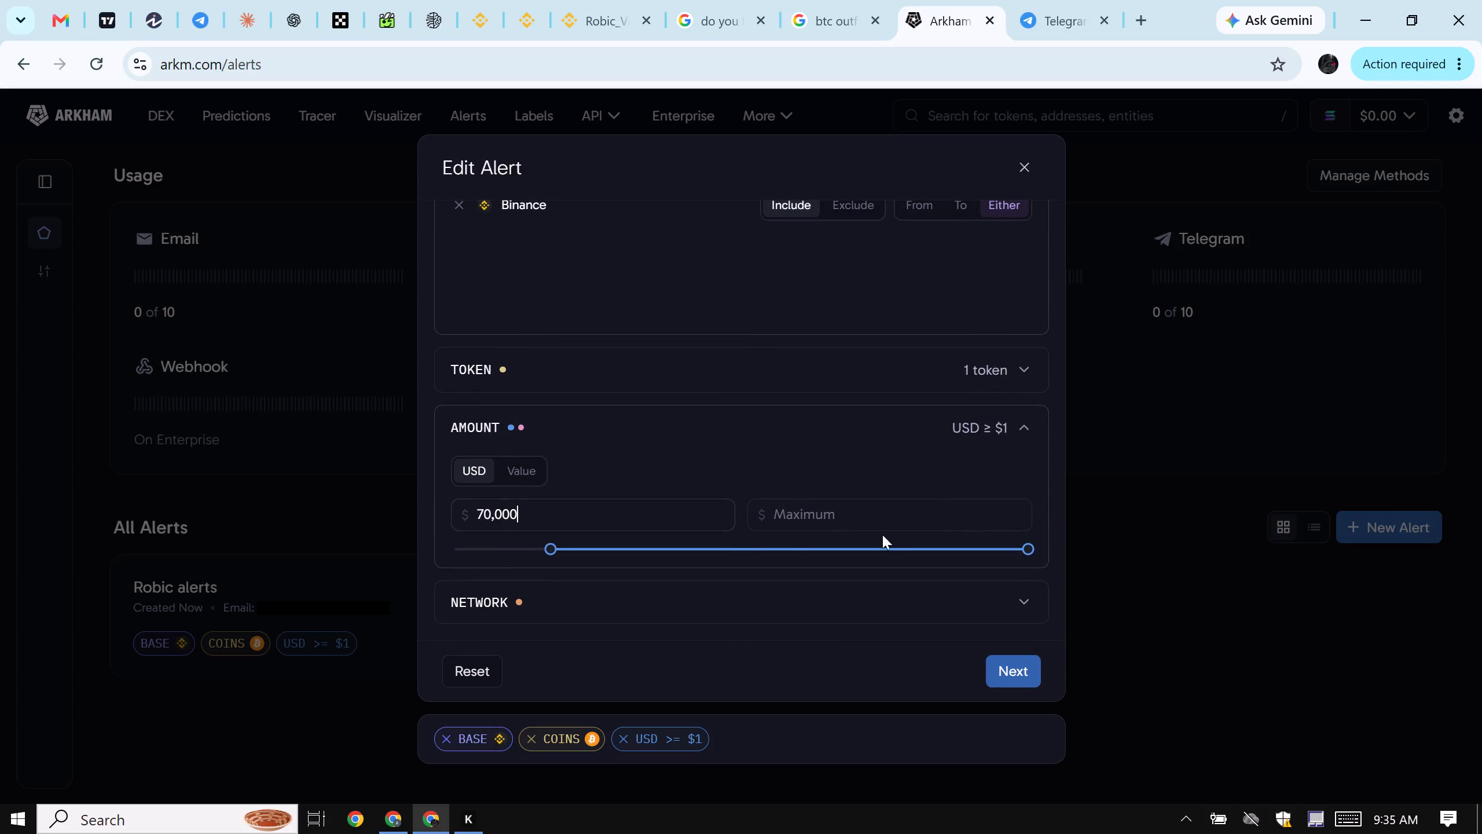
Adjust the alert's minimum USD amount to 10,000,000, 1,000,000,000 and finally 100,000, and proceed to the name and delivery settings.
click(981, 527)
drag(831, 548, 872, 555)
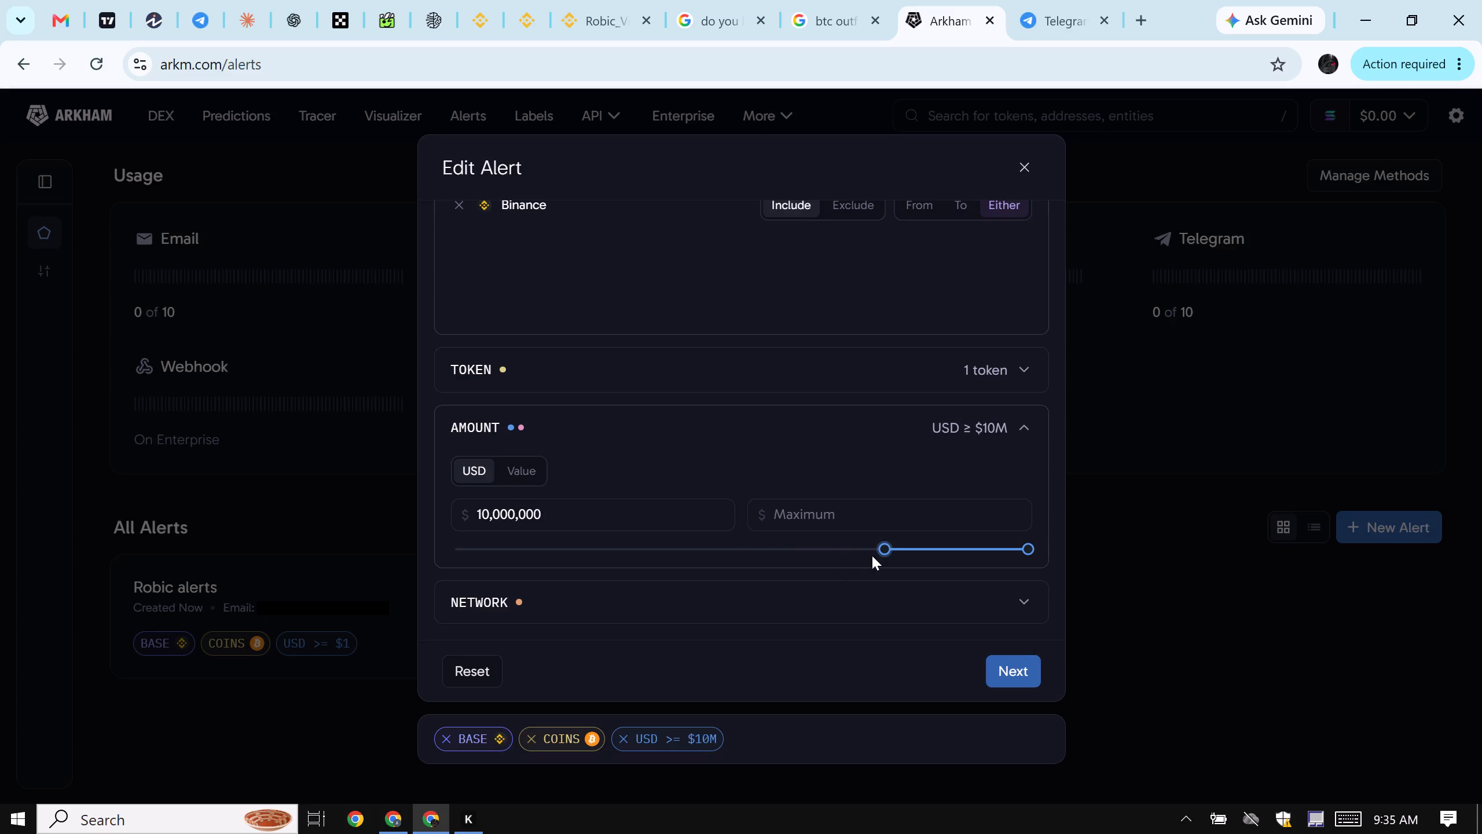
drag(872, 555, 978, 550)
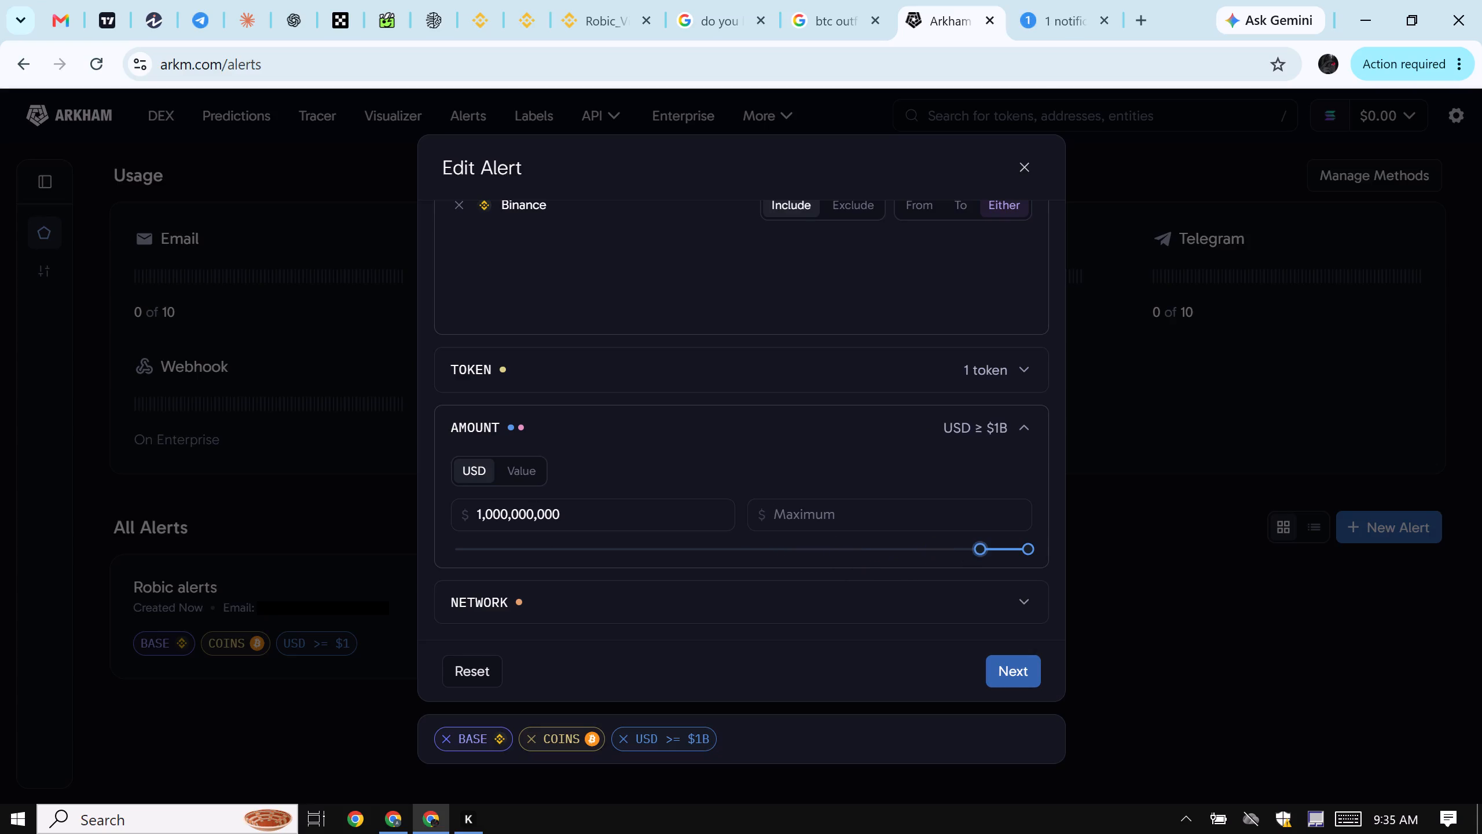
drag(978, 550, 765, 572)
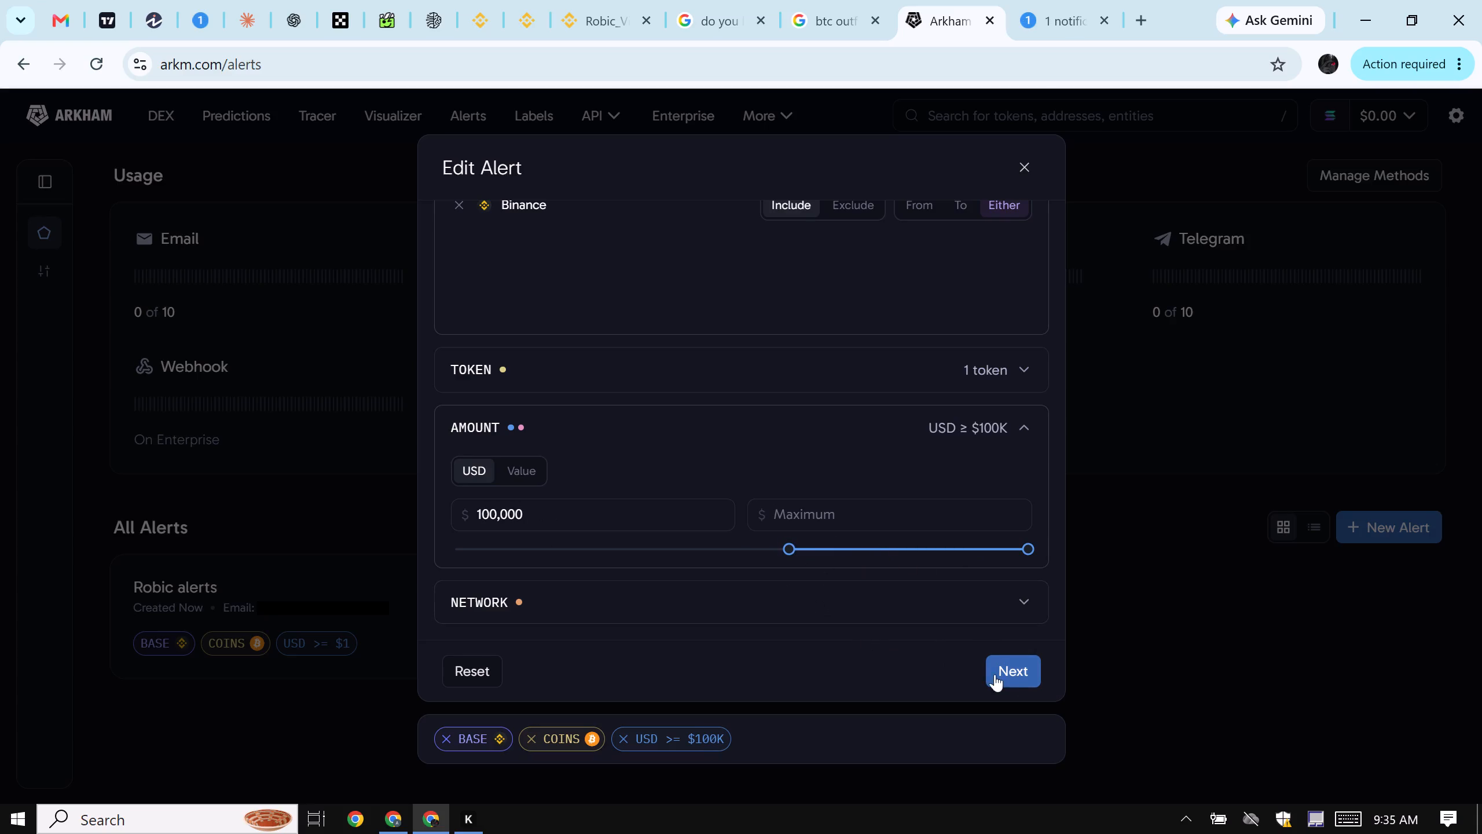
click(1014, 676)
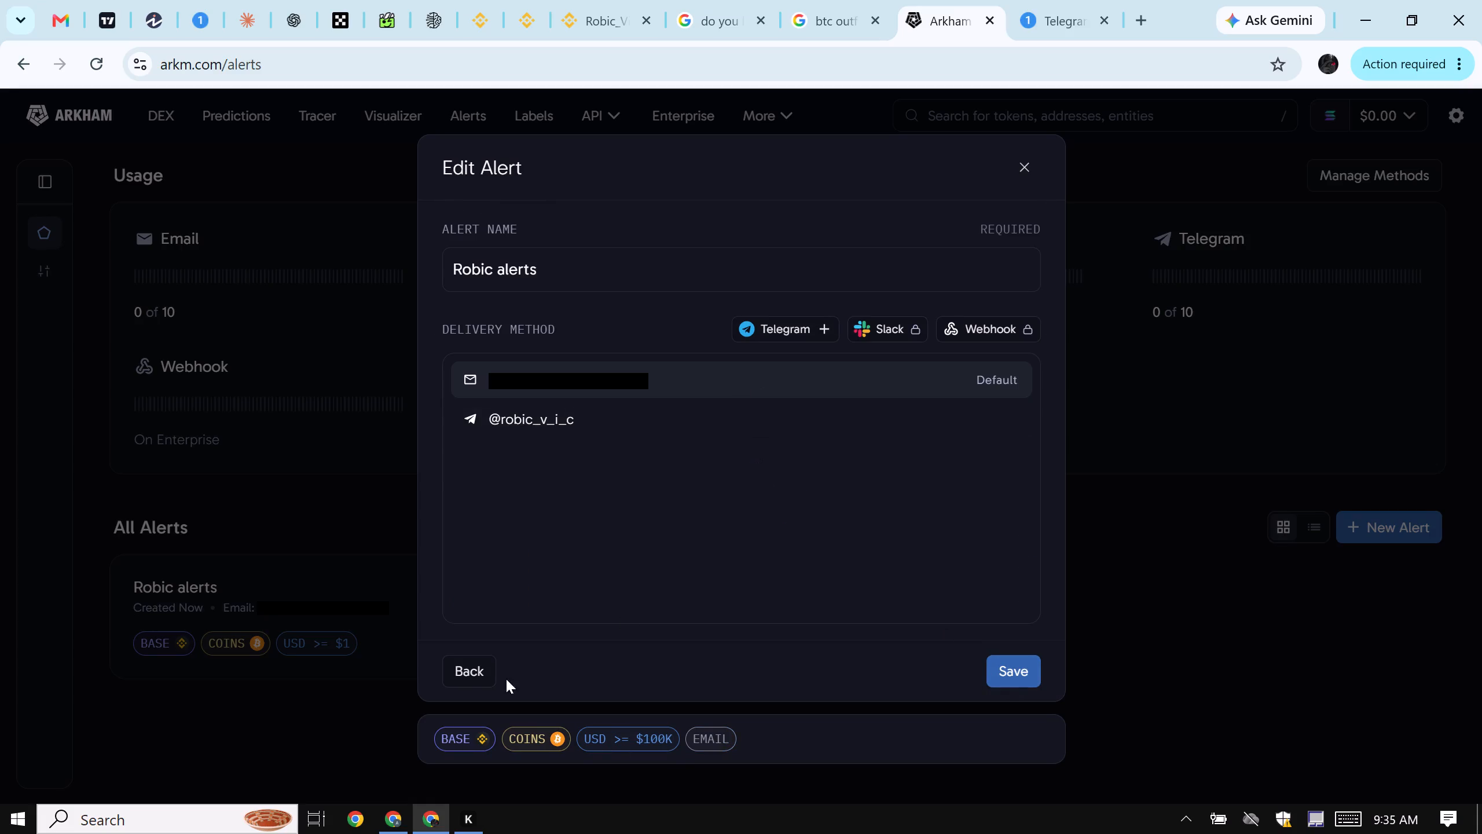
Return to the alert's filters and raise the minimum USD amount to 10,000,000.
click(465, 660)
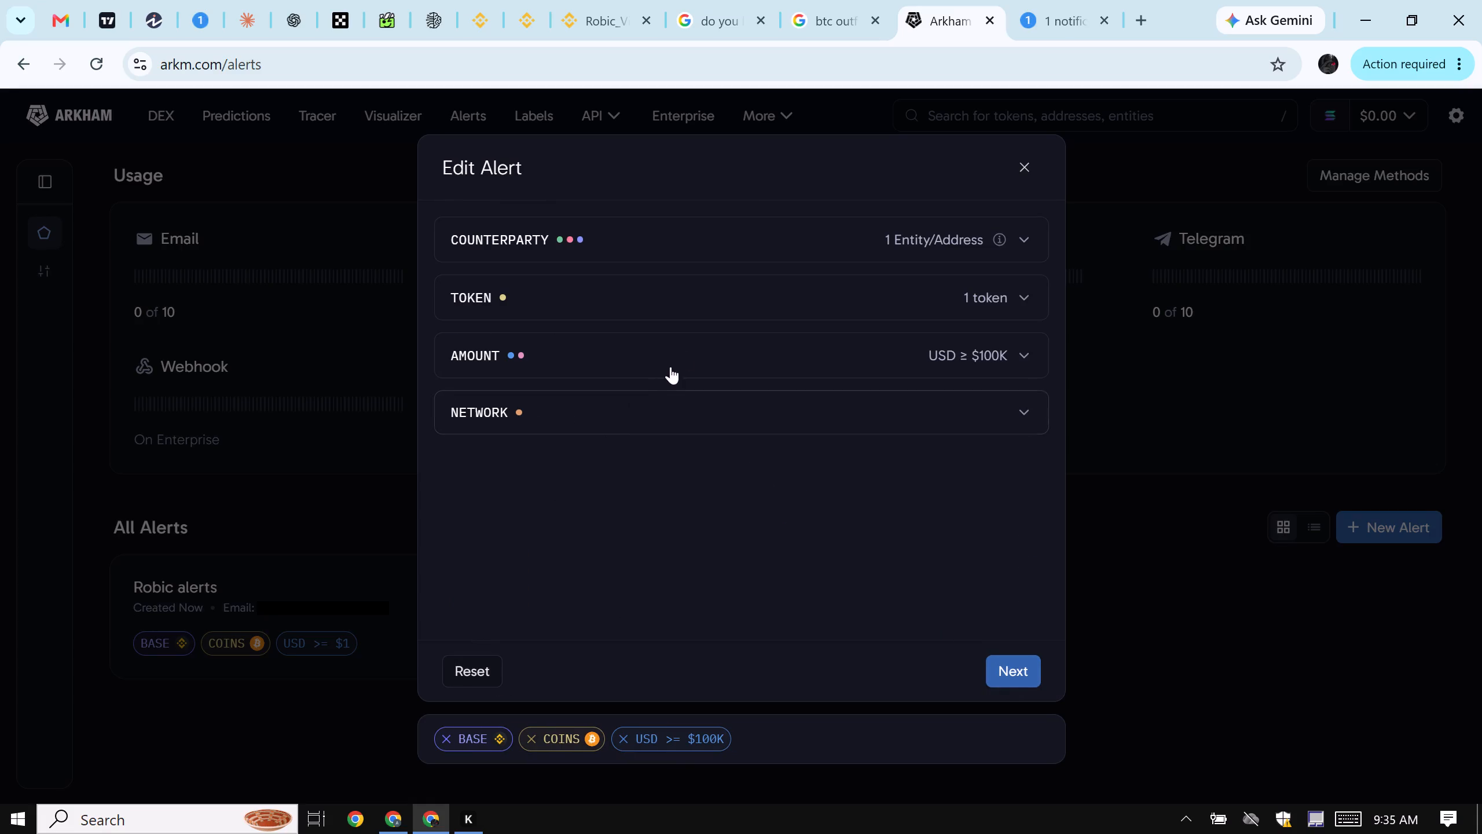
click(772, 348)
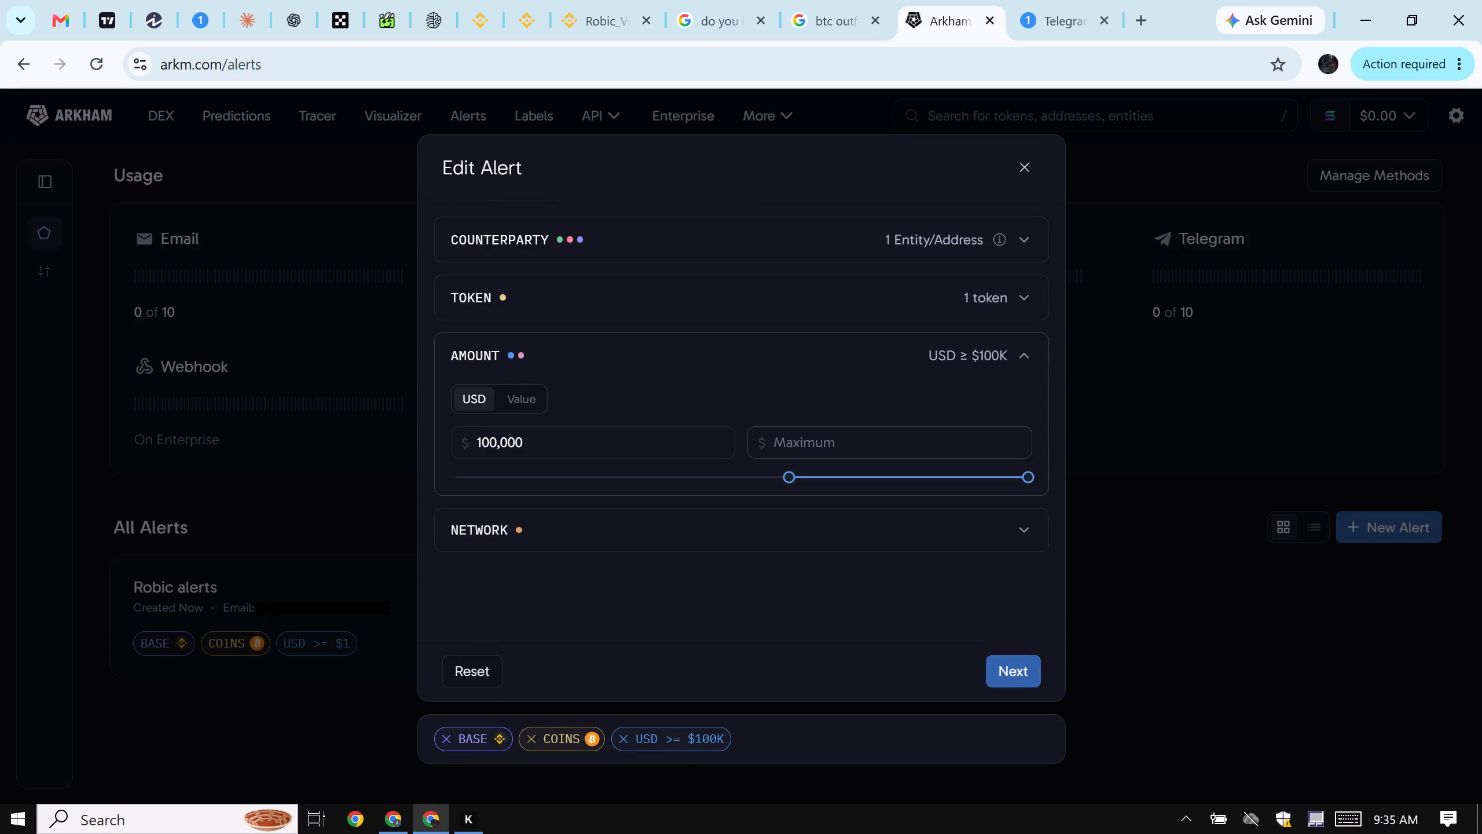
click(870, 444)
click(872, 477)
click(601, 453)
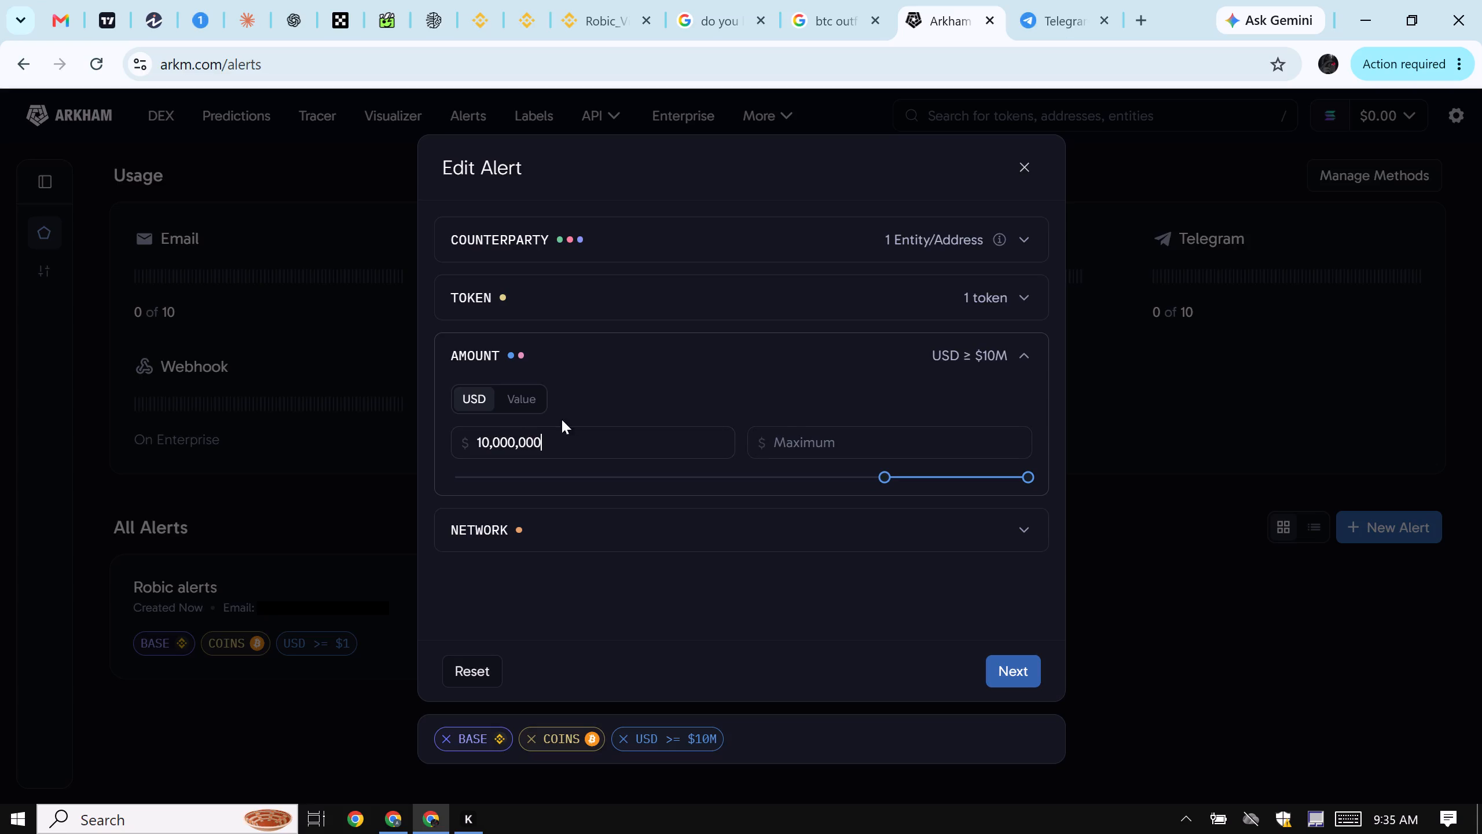
Set the alert's minimum token value to 7.
click(526, 402)
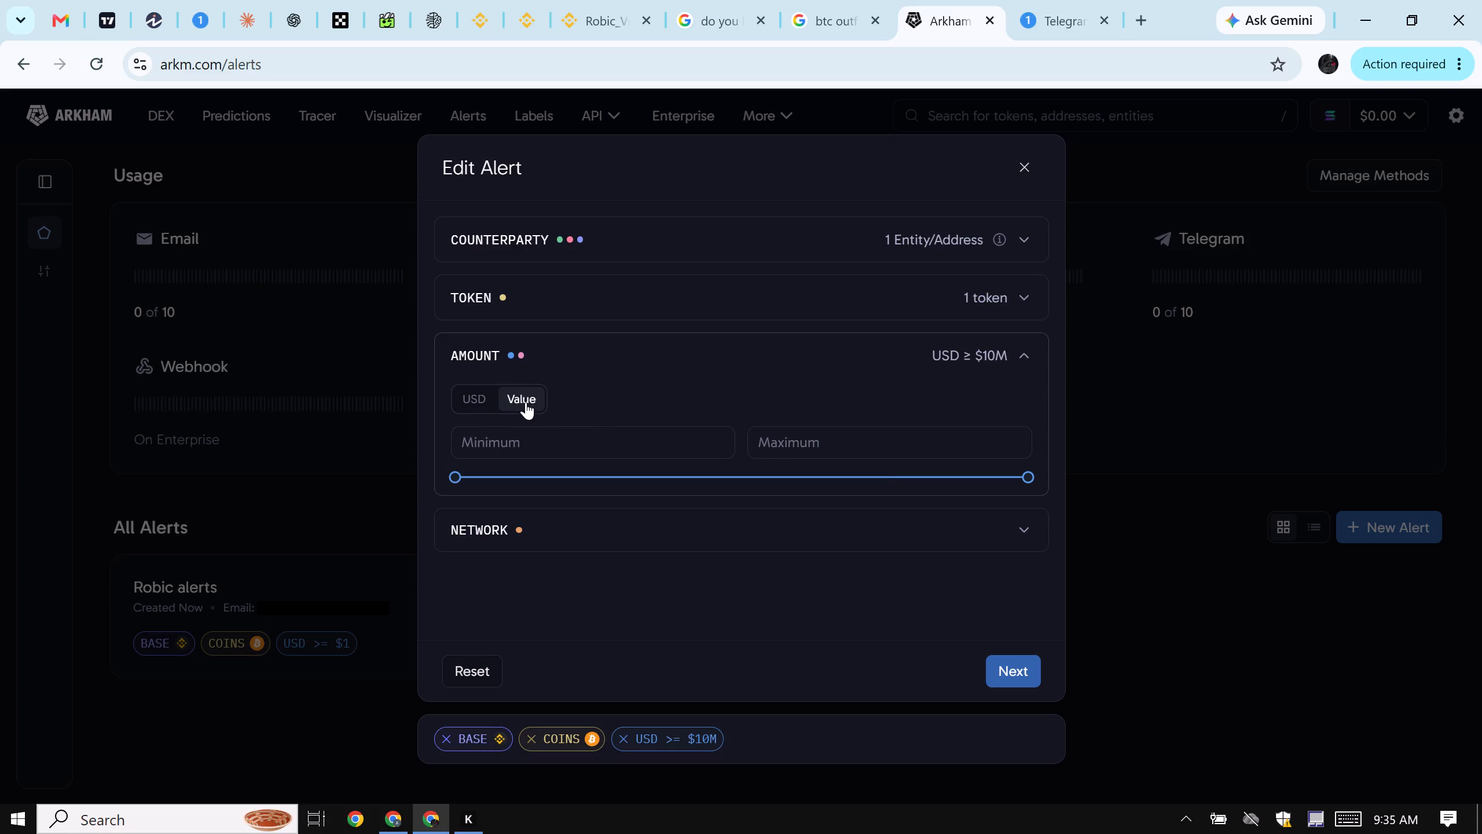
click(541, 456)
click(489, 396)
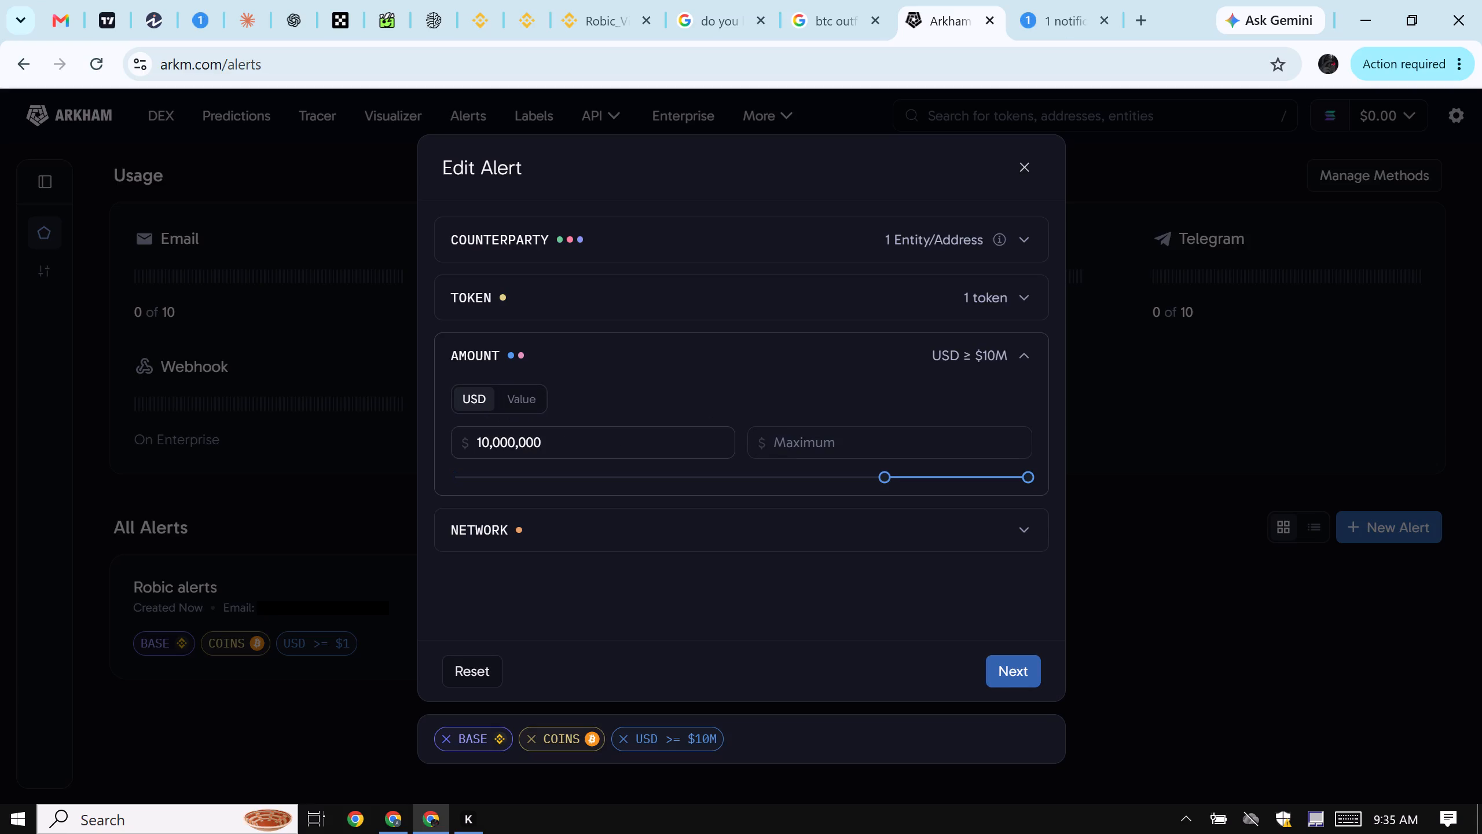
click(529, 405)
click(573, 441)
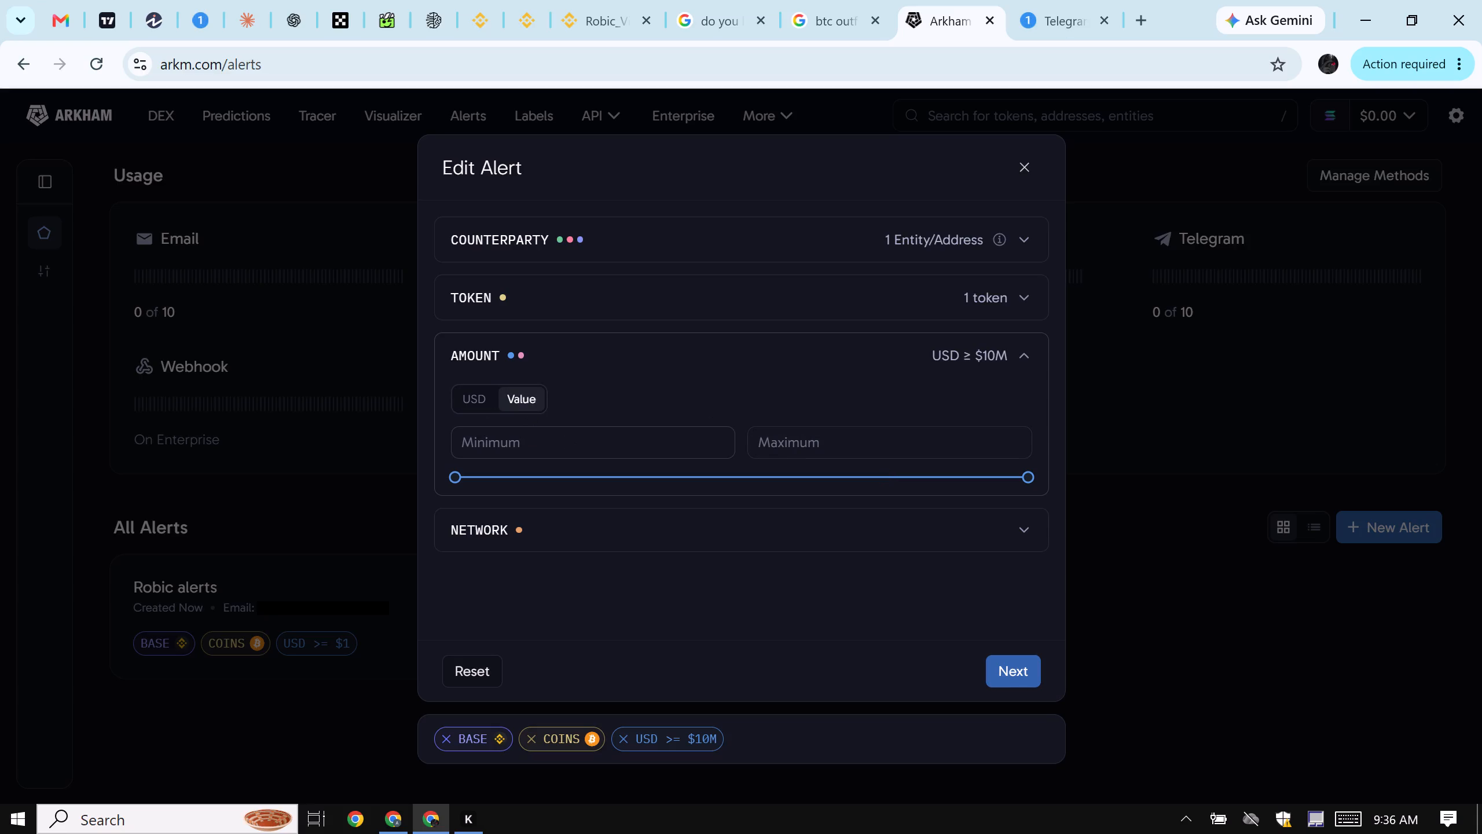
text(7--------)
click(653, 481)
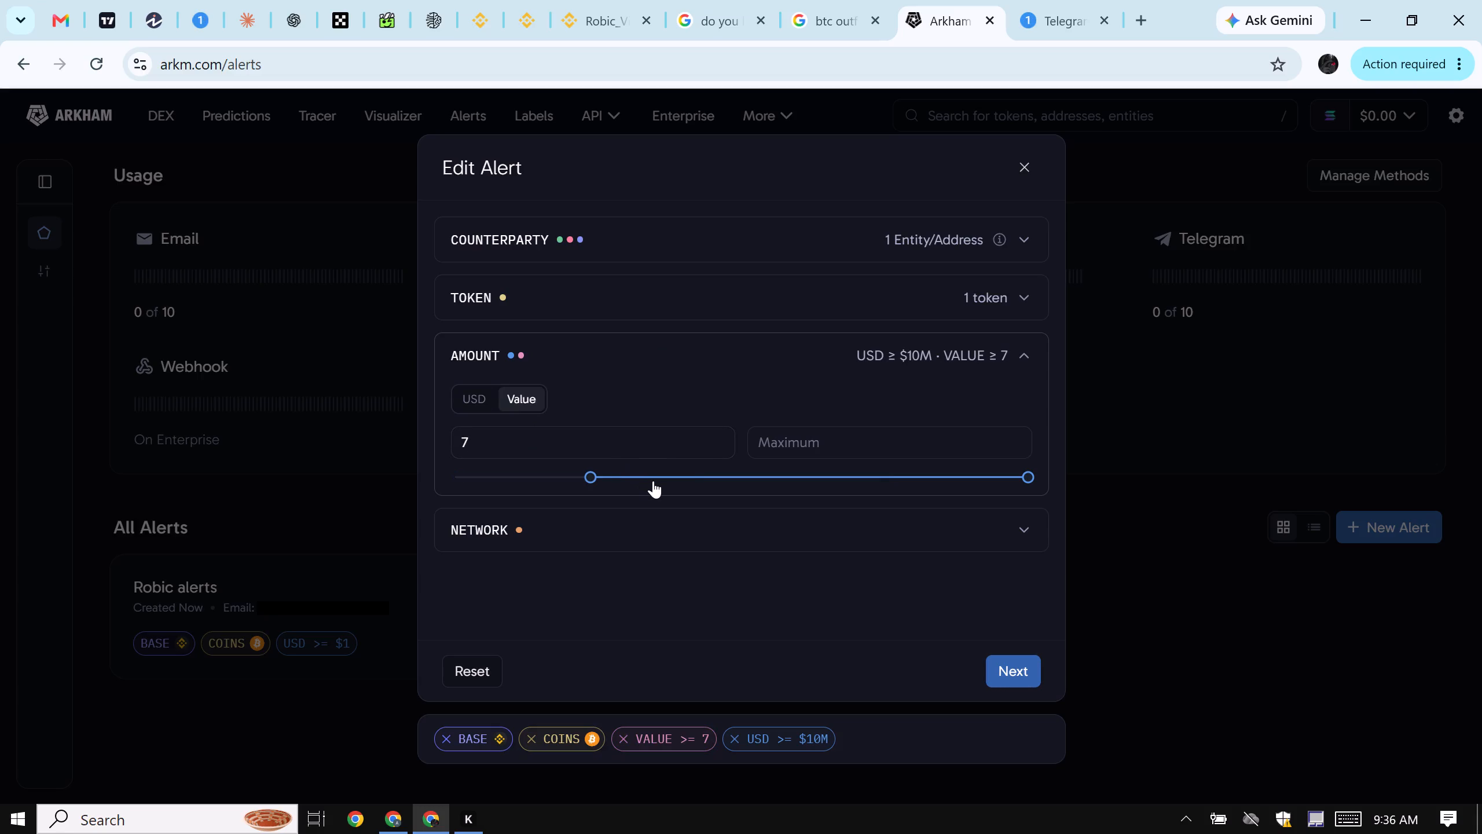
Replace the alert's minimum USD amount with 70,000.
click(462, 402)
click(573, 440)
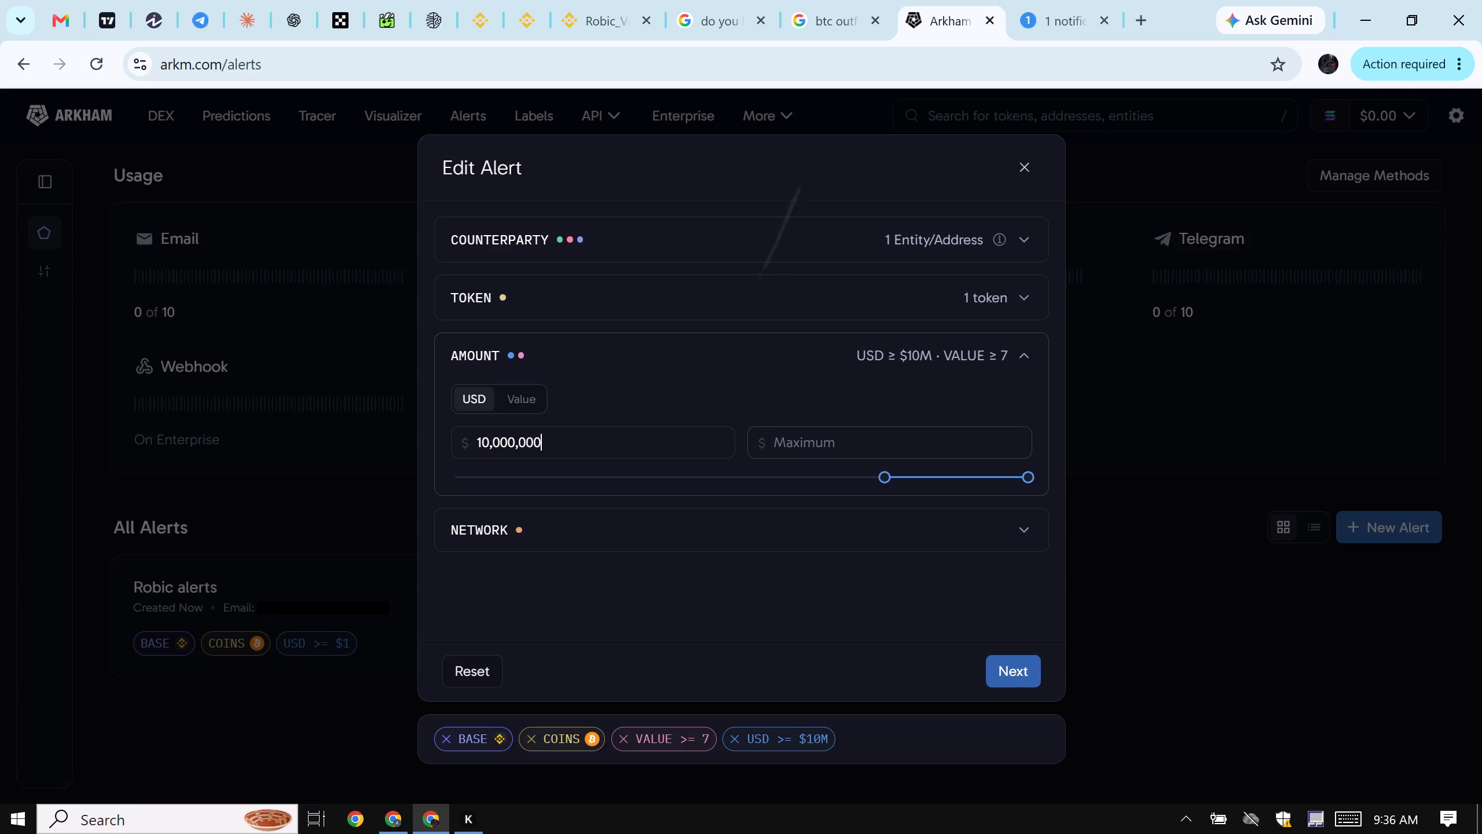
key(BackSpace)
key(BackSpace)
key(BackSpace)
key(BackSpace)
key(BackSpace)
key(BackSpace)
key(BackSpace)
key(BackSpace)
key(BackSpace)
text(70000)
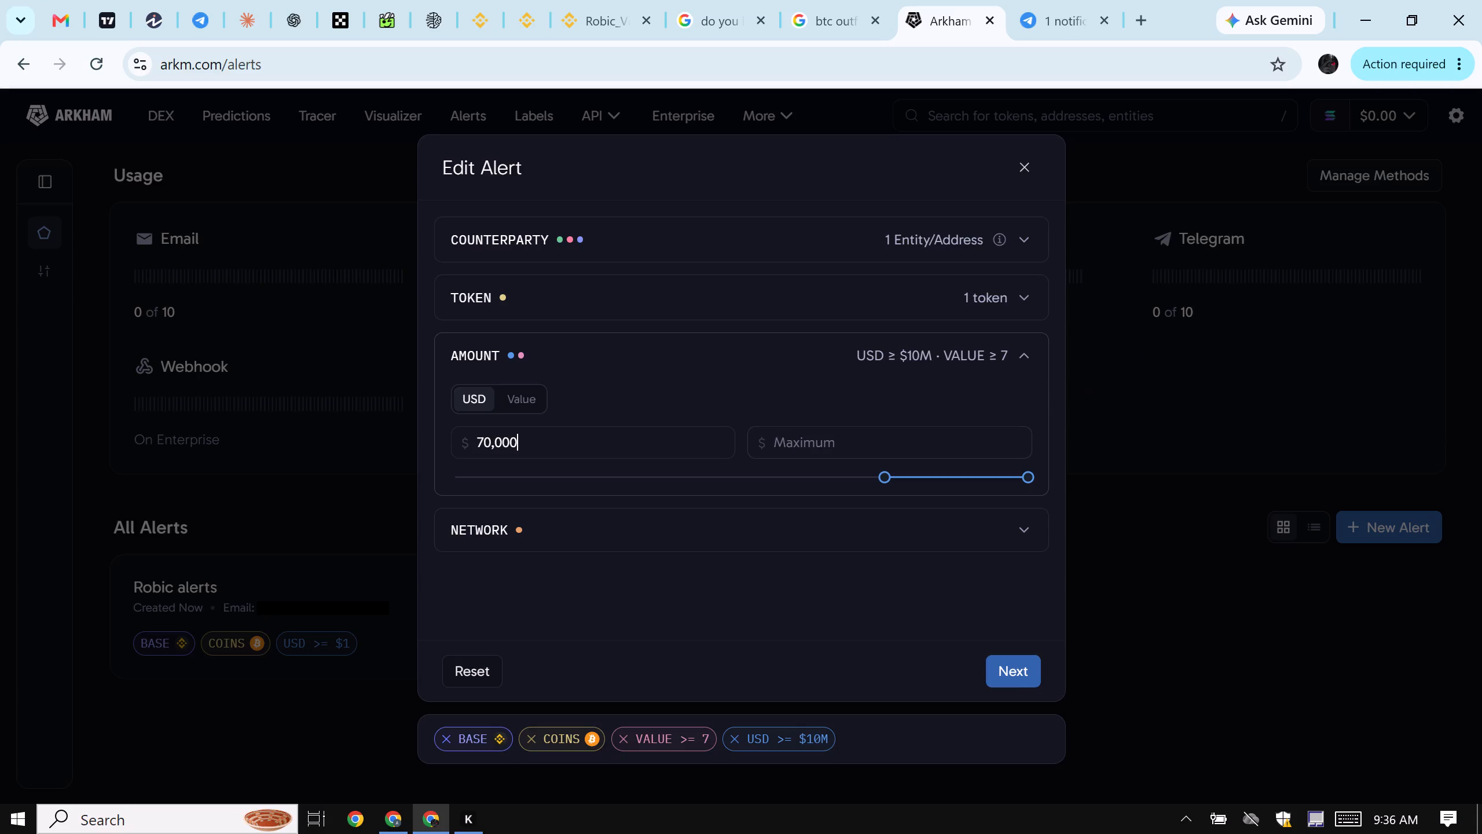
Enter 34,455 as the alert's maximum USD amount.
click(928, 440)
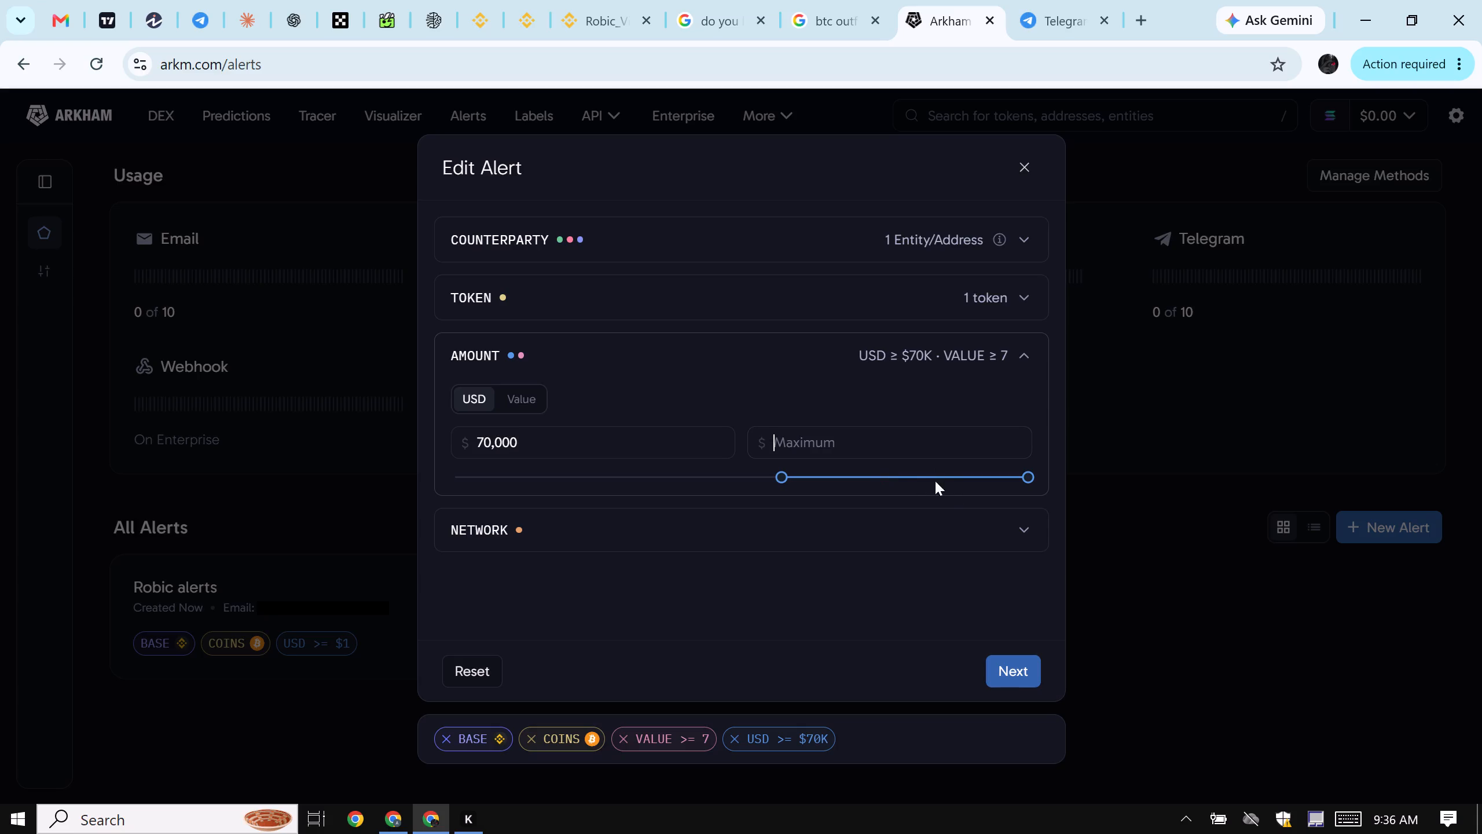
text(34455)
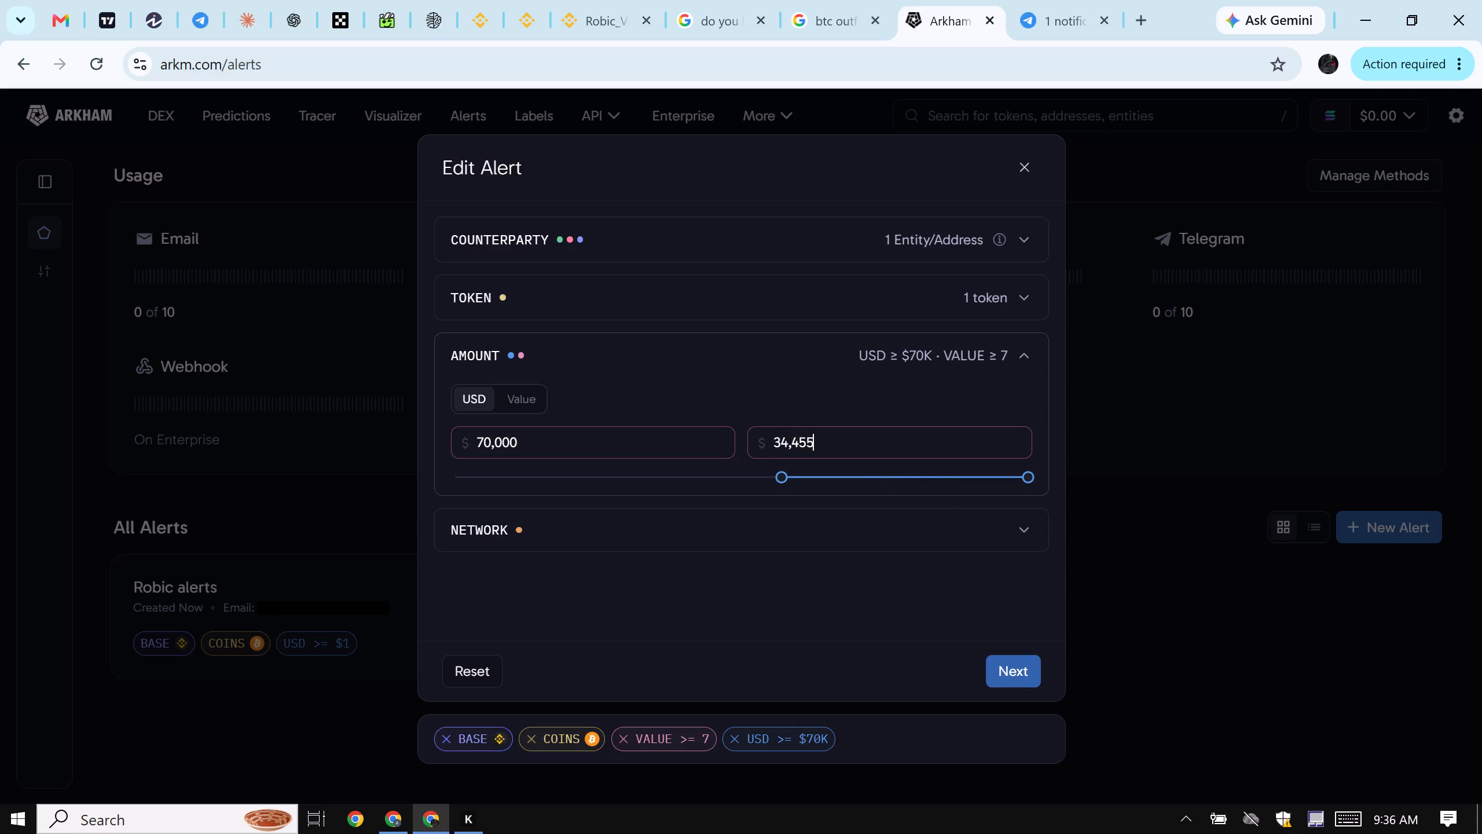
Set the alert's minimum USD amount to 1,000,000 and leave the maximum empty.
drag(878, 479, 842, 477)
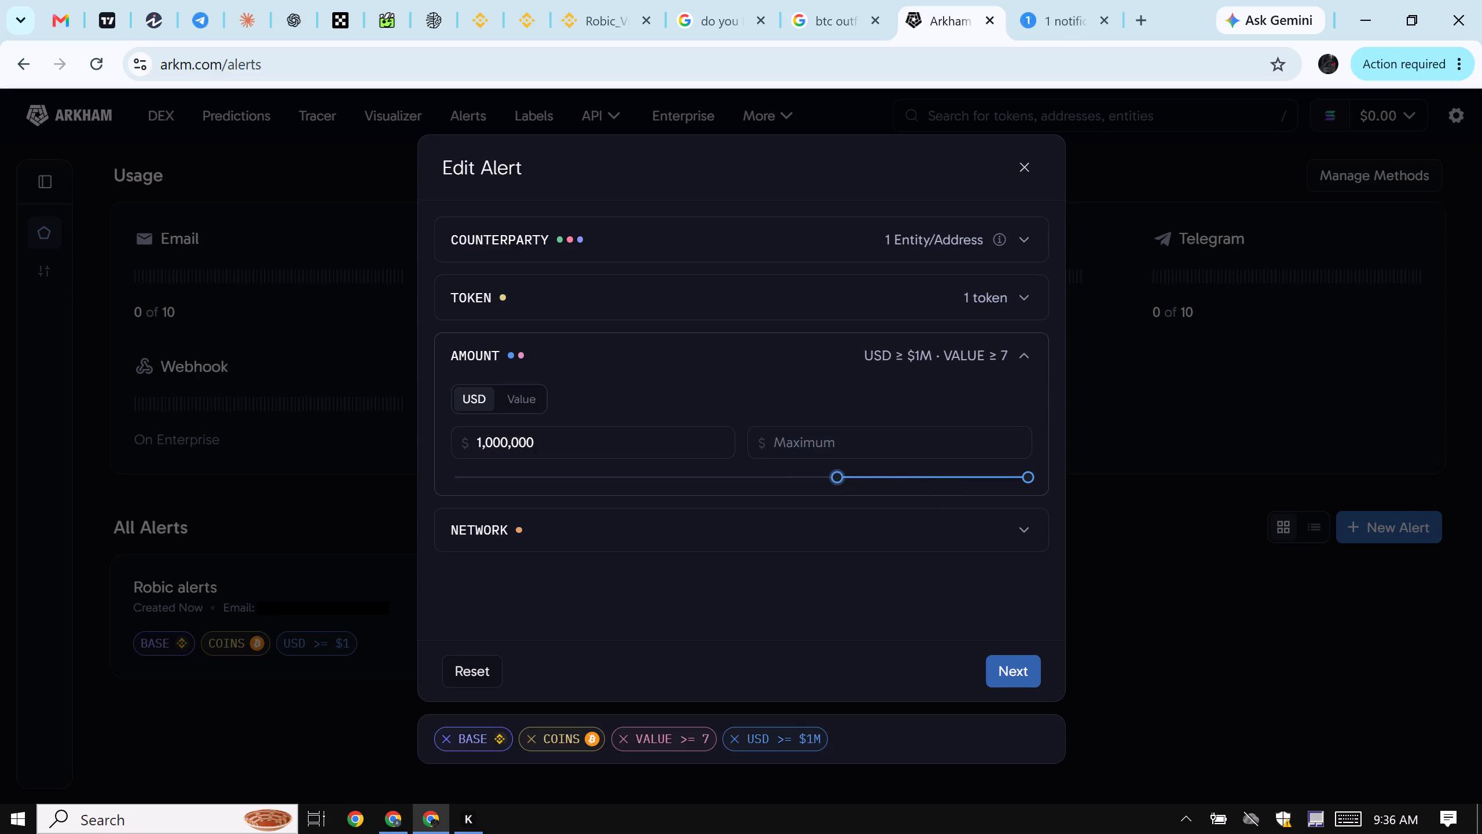
drag(842, 477, 819, 462)
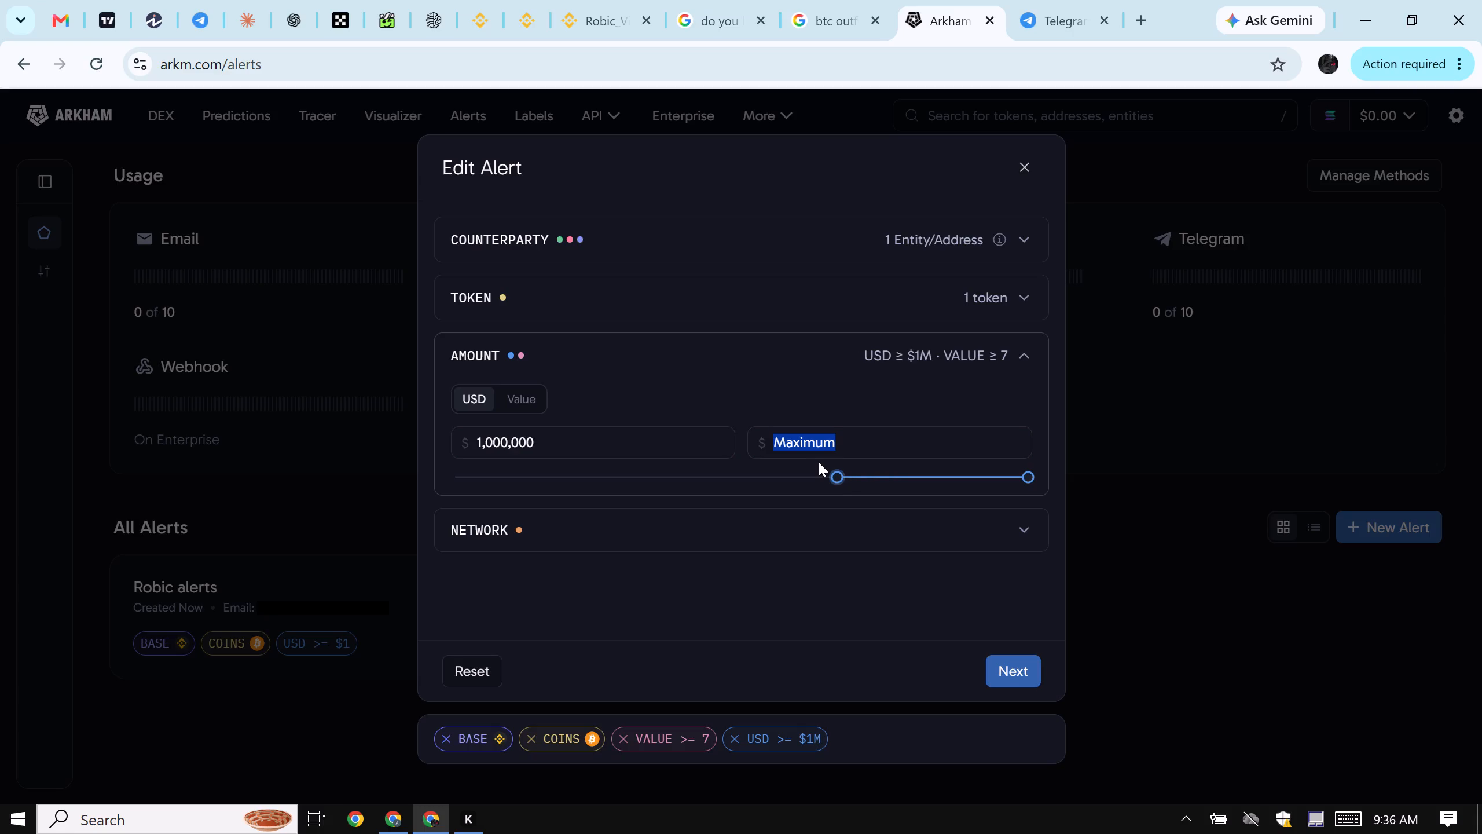
drag(819, 462, 815, 462)
Select the alert's minimum USD amount for replacement.
triple_click(581, 445)
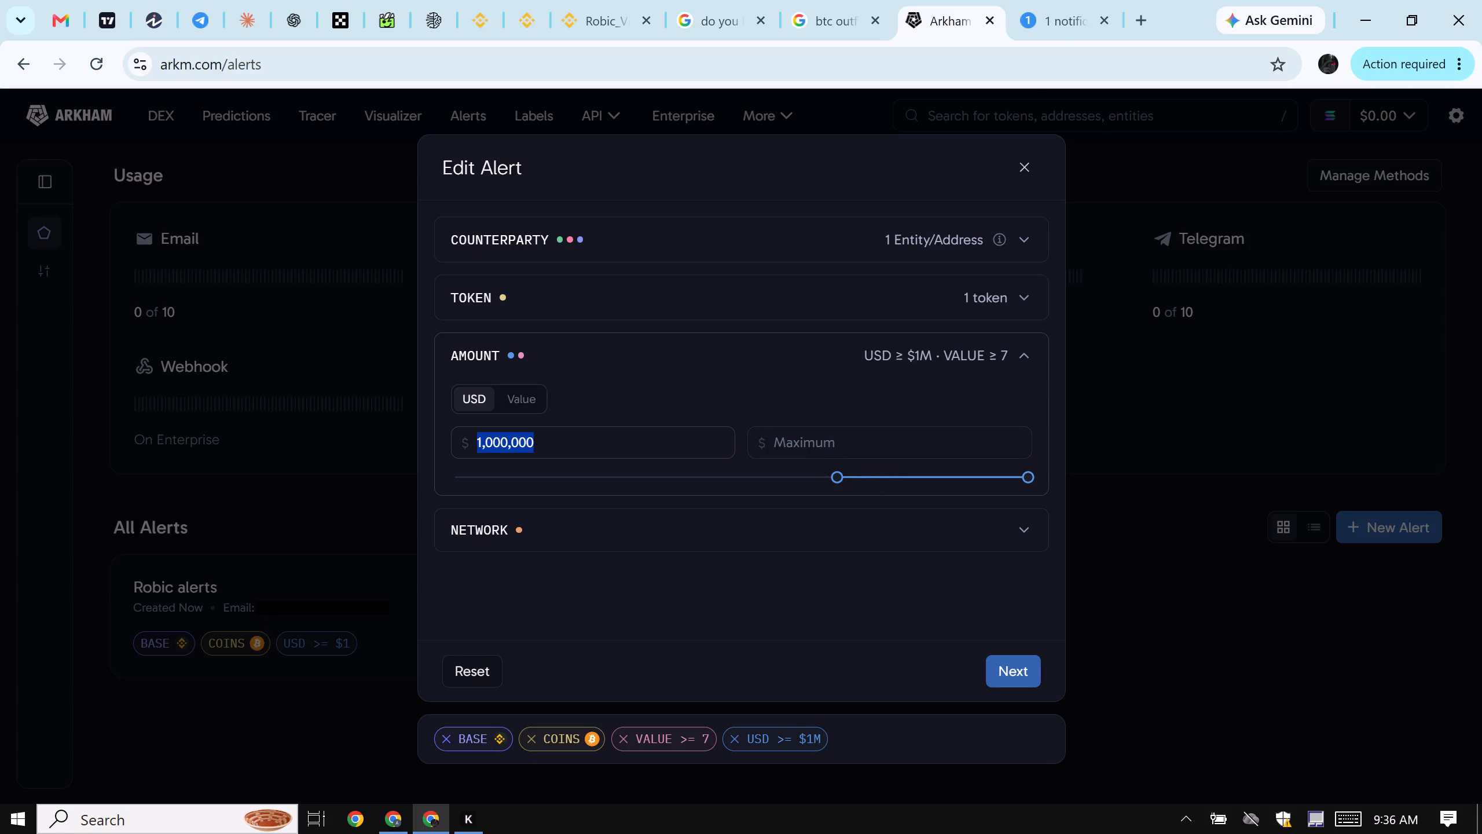
Set the alert's USD amount range to a minimum of 70,000 and a maximum of 10,000,000.
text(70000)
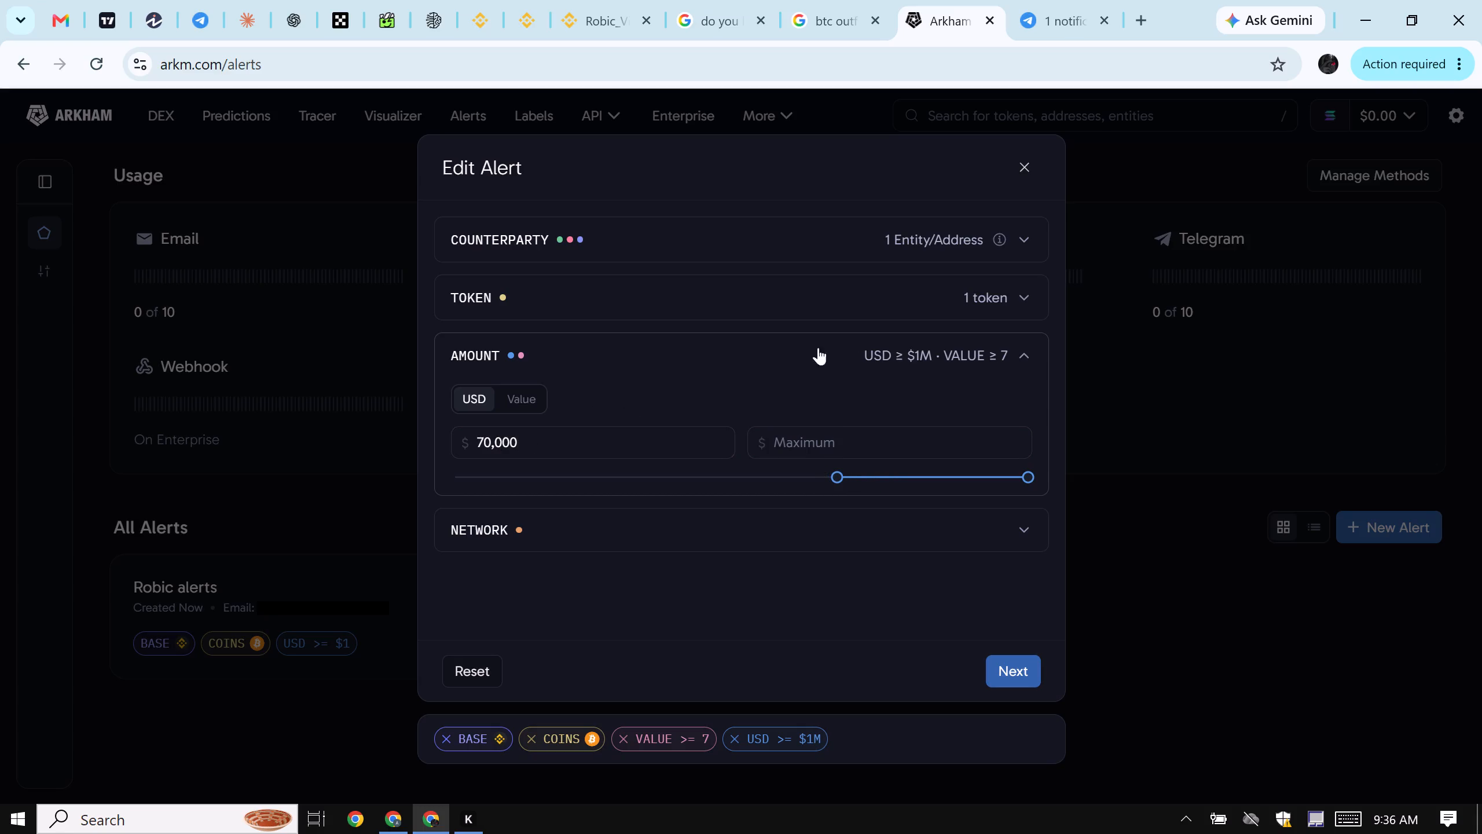
click(876, 442)
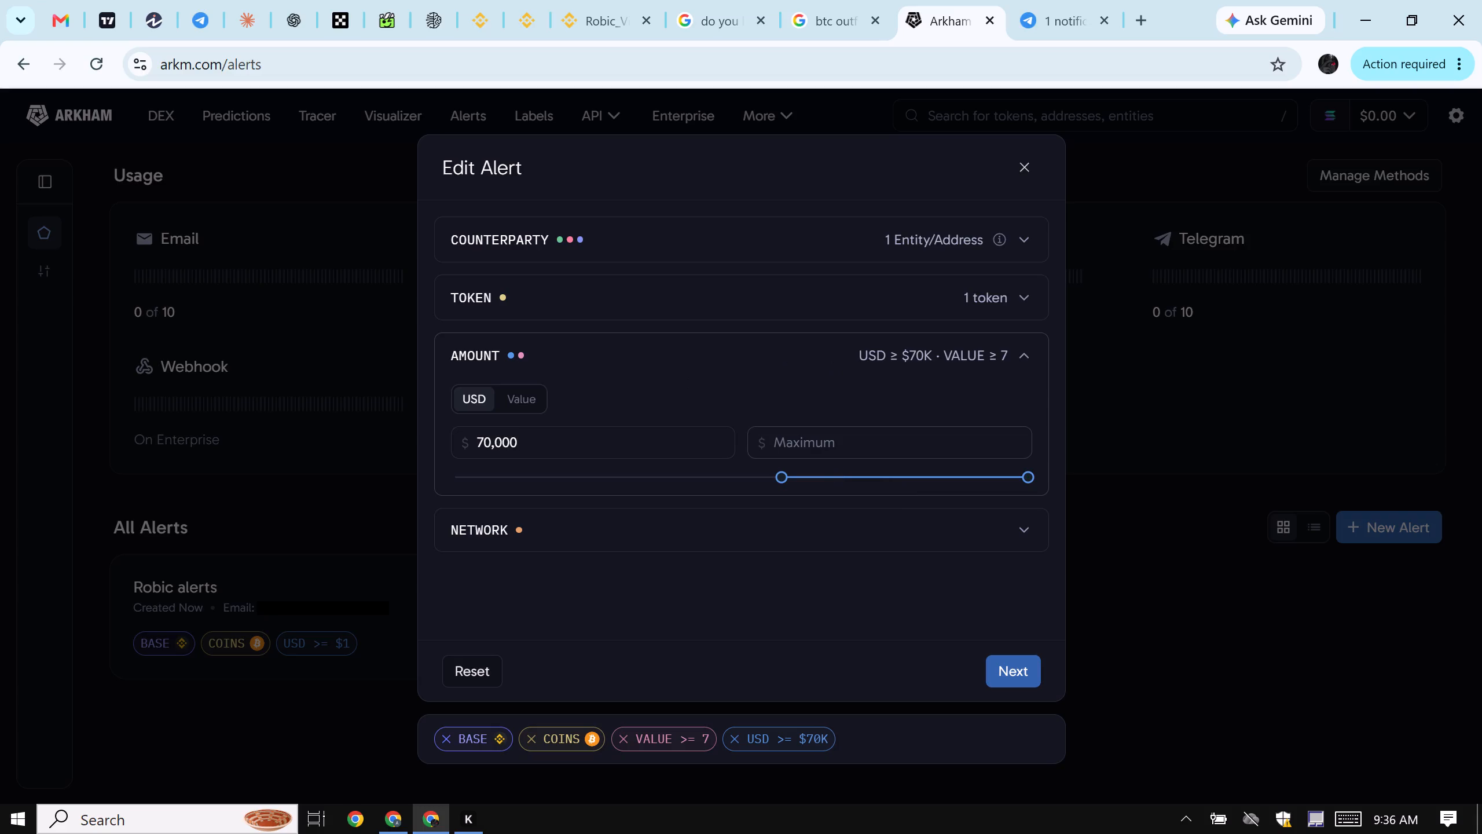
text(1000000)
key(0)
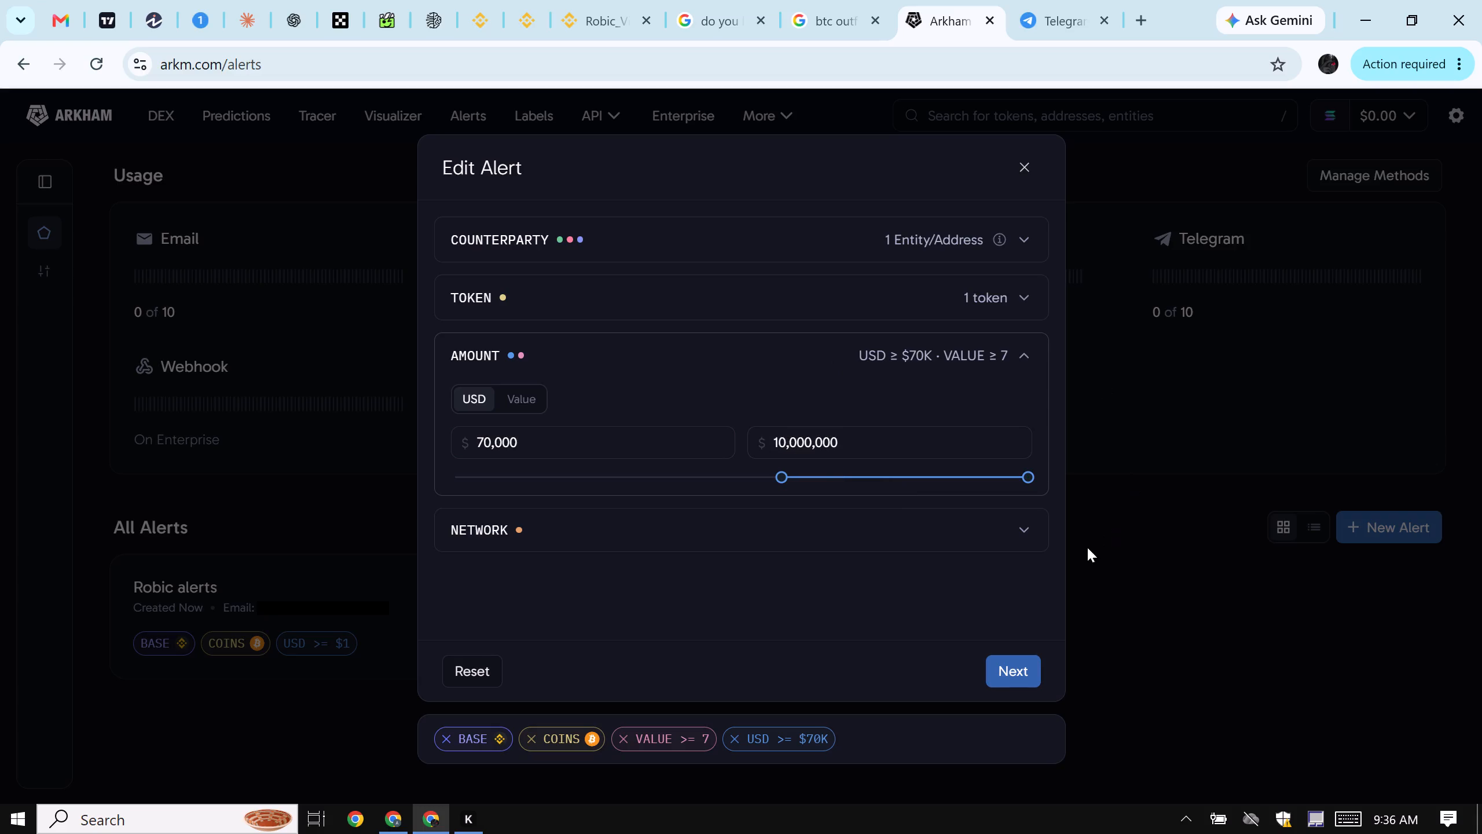
Restrict the alert's network to Bitcoin.
click(978, 522)
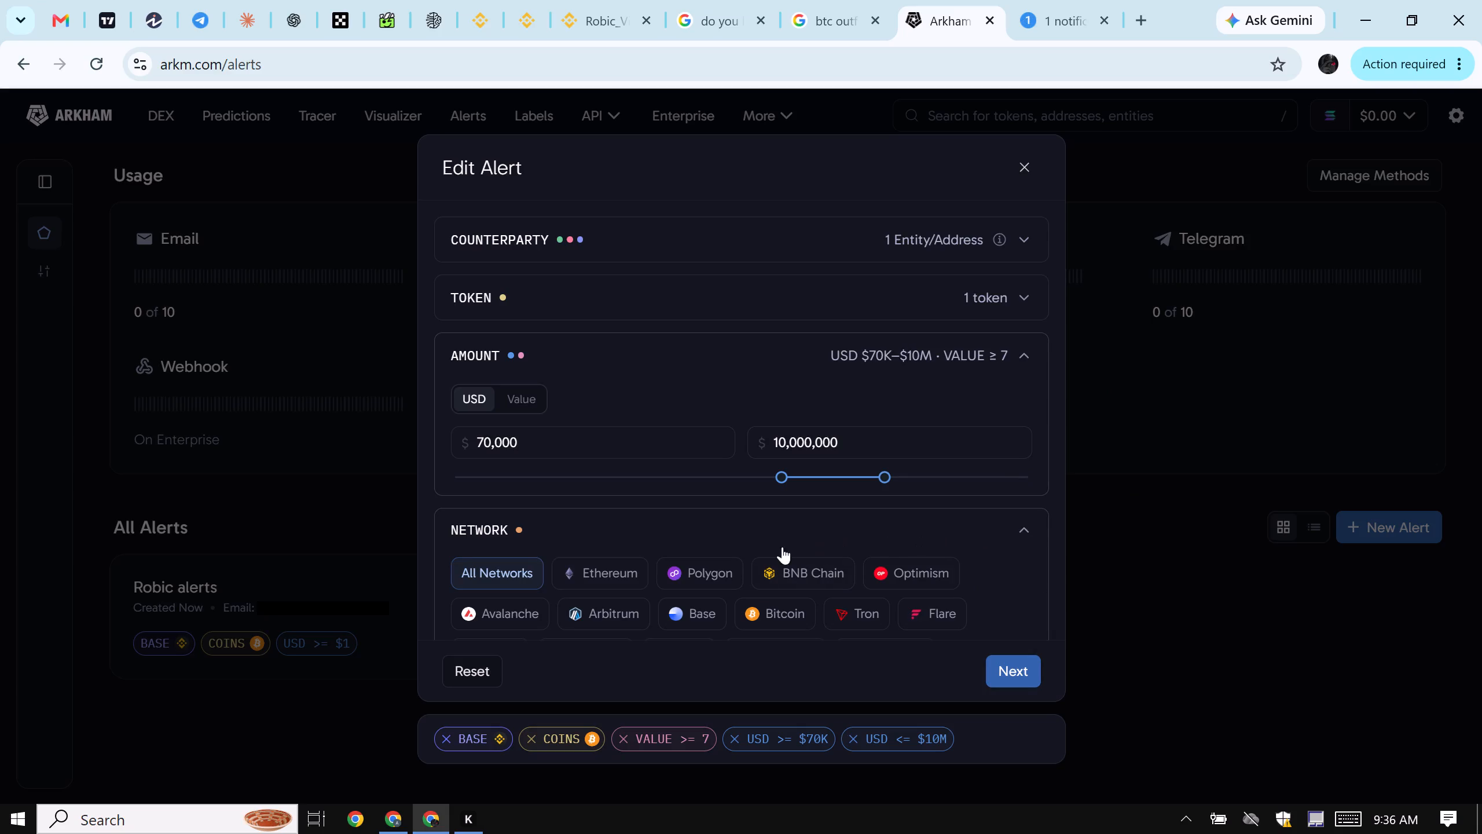
click(786, 617)
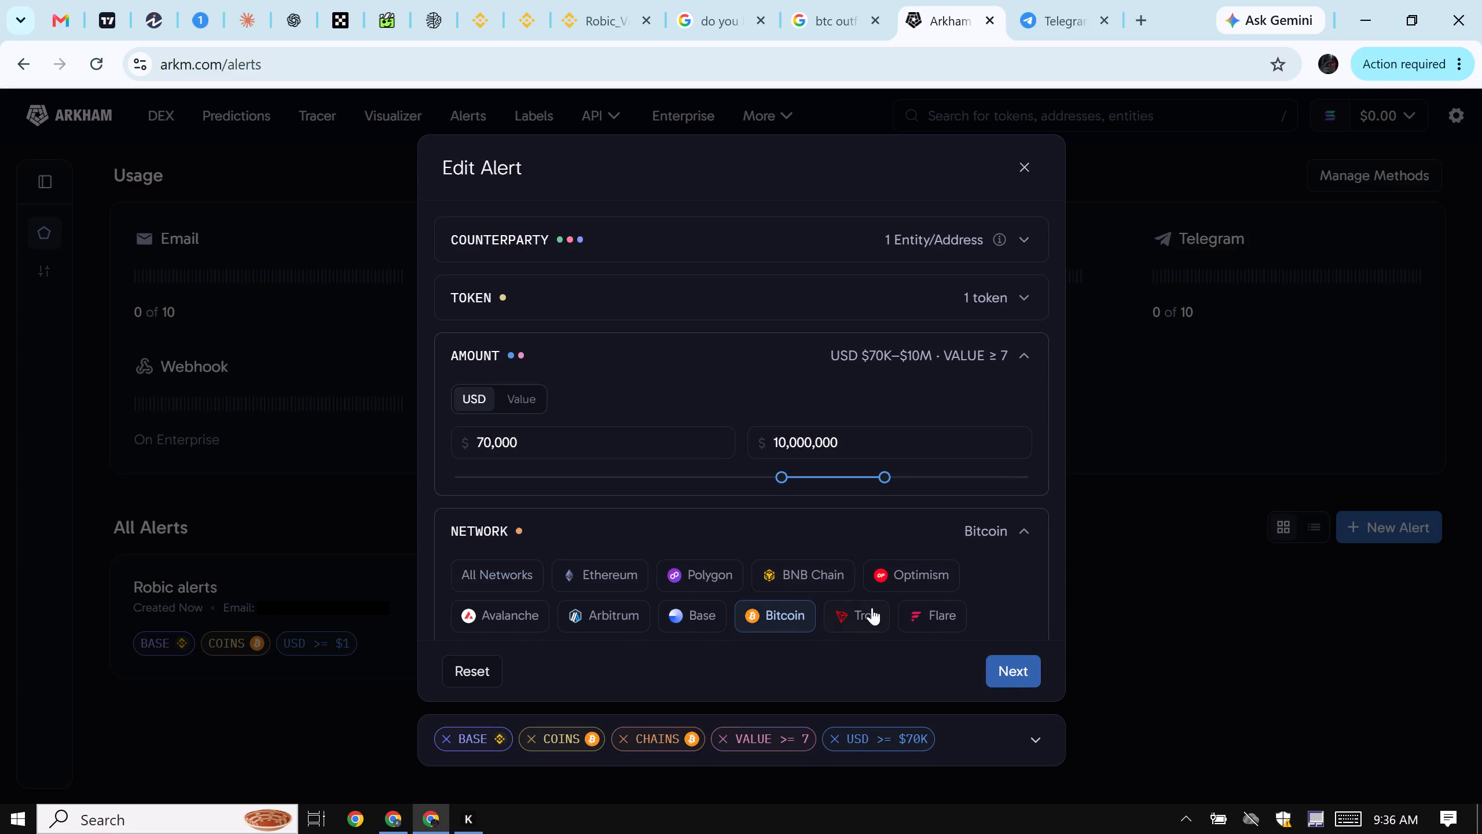
Proceed to the alert's name and delivery settings and save the edited alert with the existing name and default email delivery.
click(1022, 668)
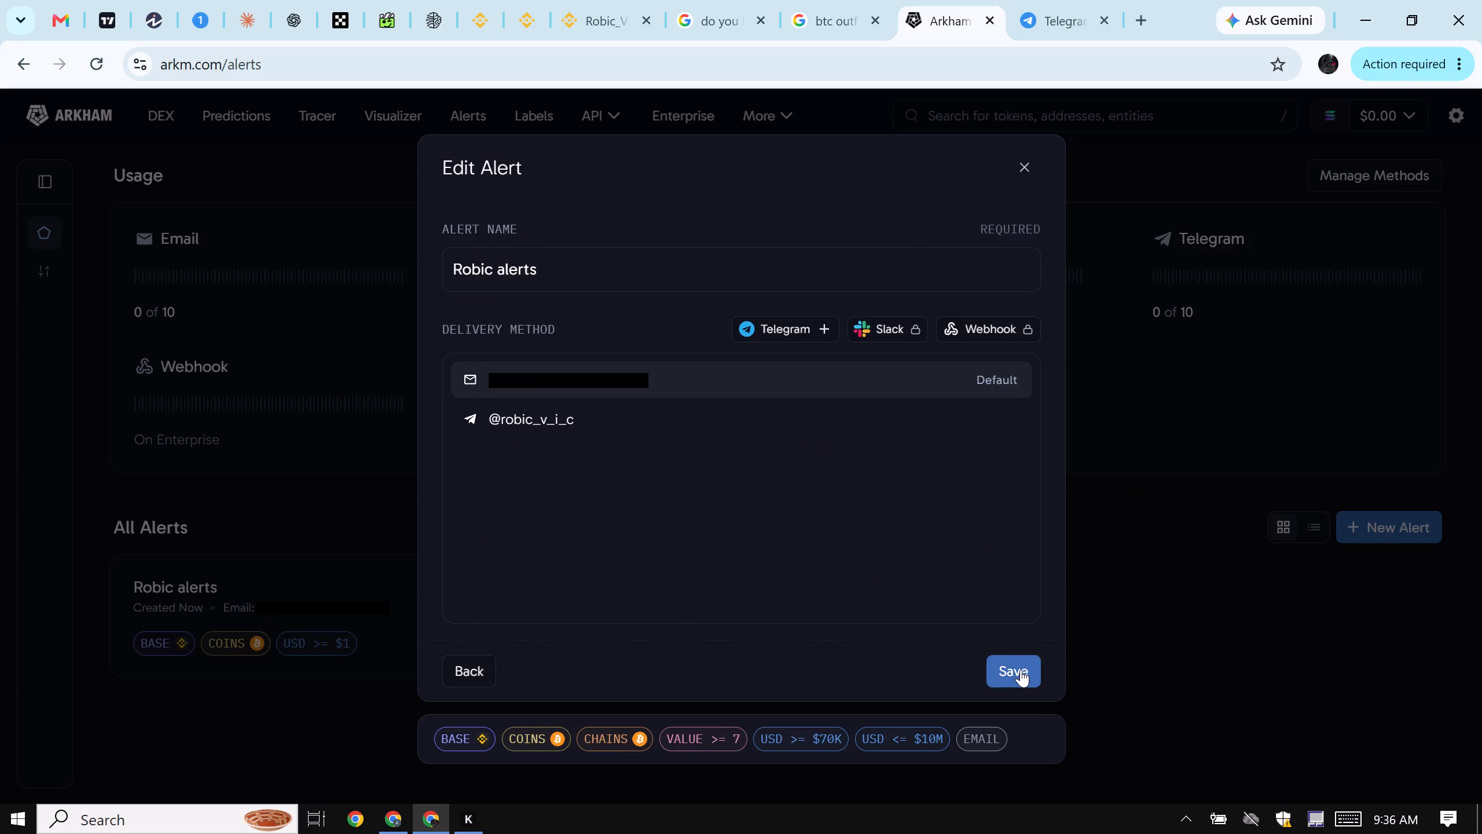
click(1019, 664)
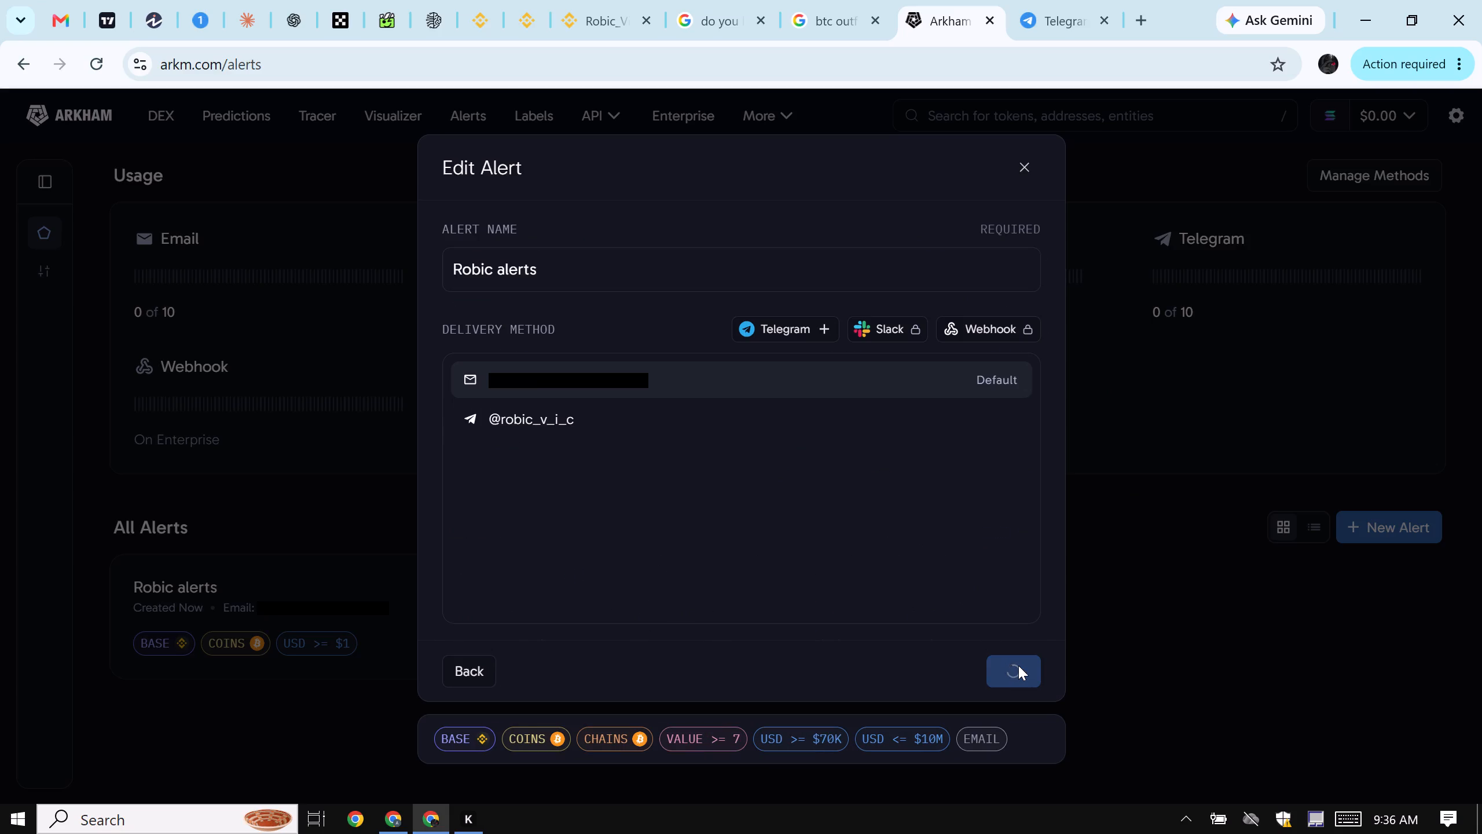